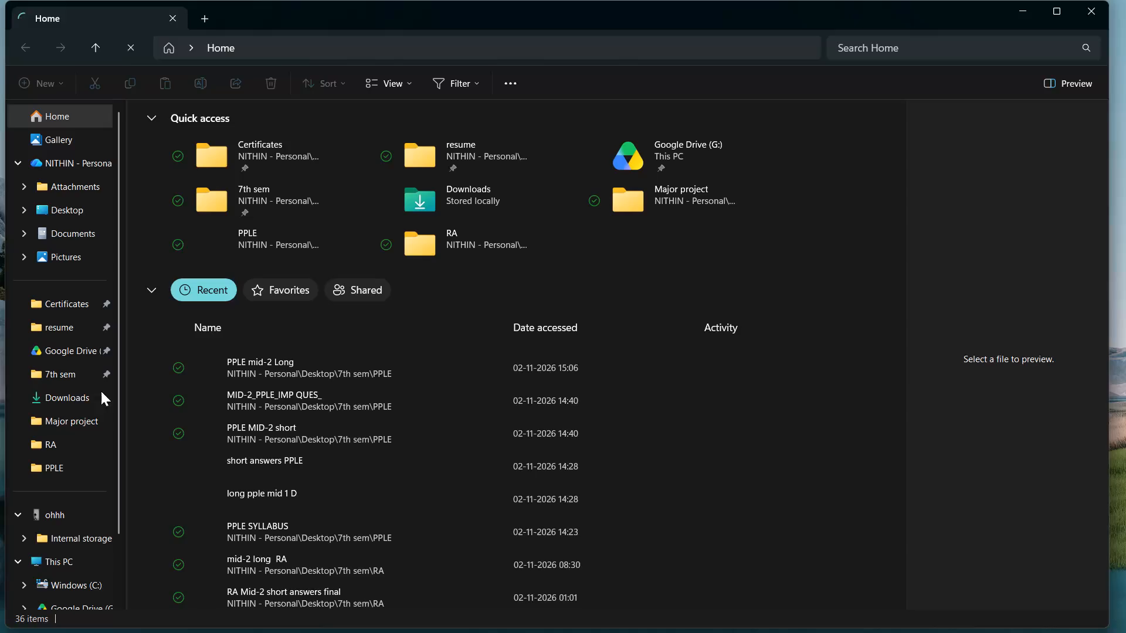
# Open the MID-2_PPLE_IMP QUES_ document from the PPLE folder inside the 7th sem folder.
pyautogui.click(69, 377)
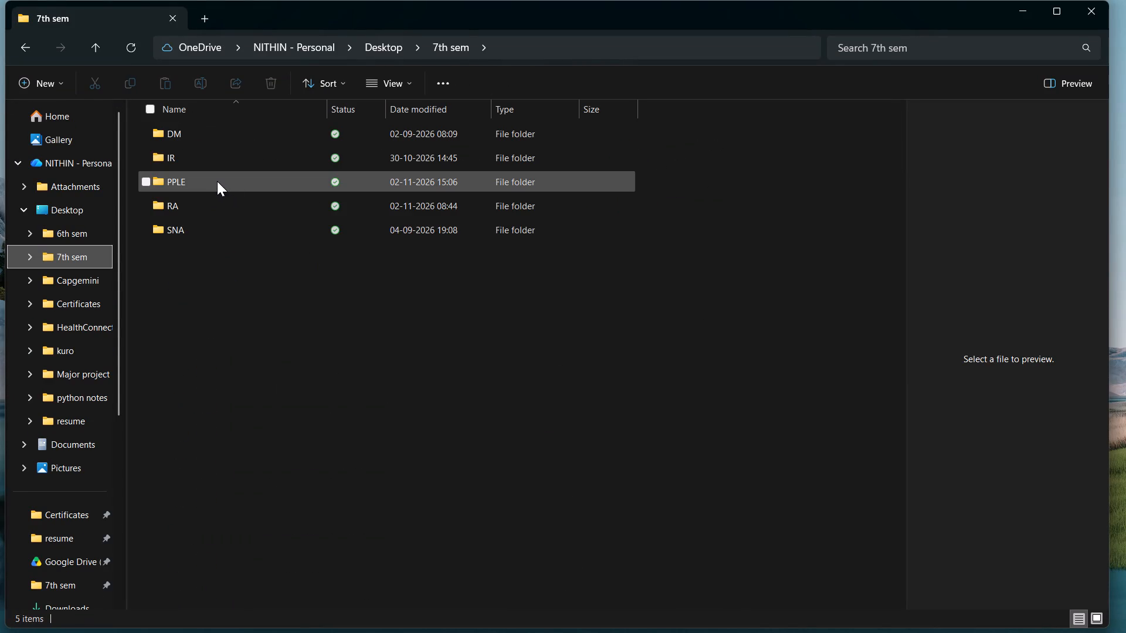
pyautogui.doubleClick(216, 181)
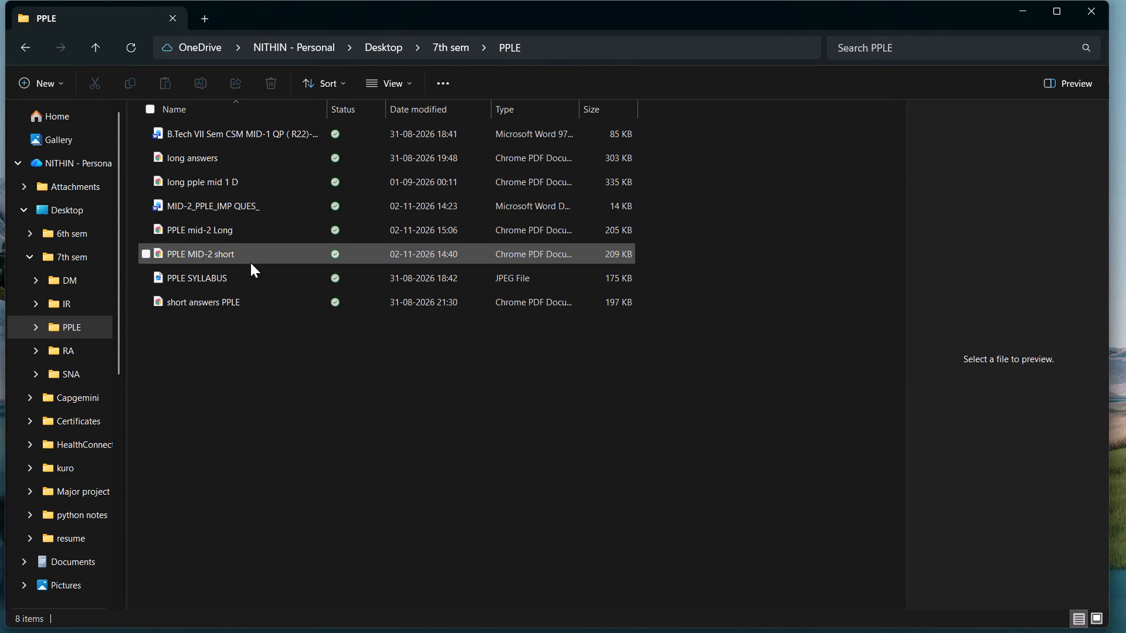
pyautogui.doubleClick(245, 203)
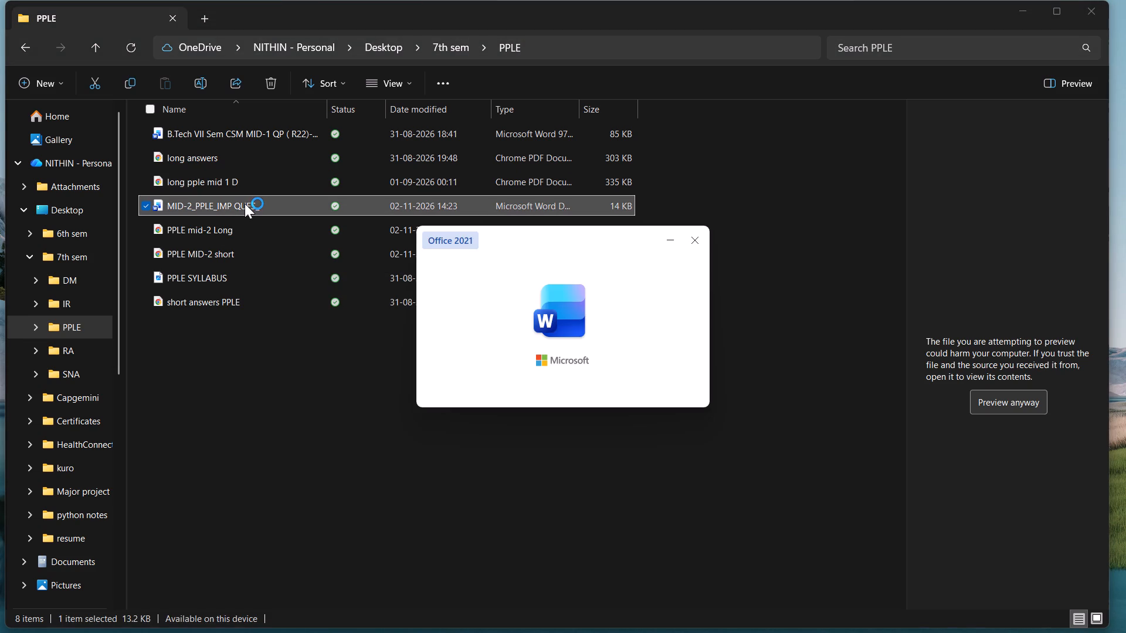
# Look through the one-mark and 5-mark questions for each unit in the question document.
pyautogui.scroll(-1, 545, 316)
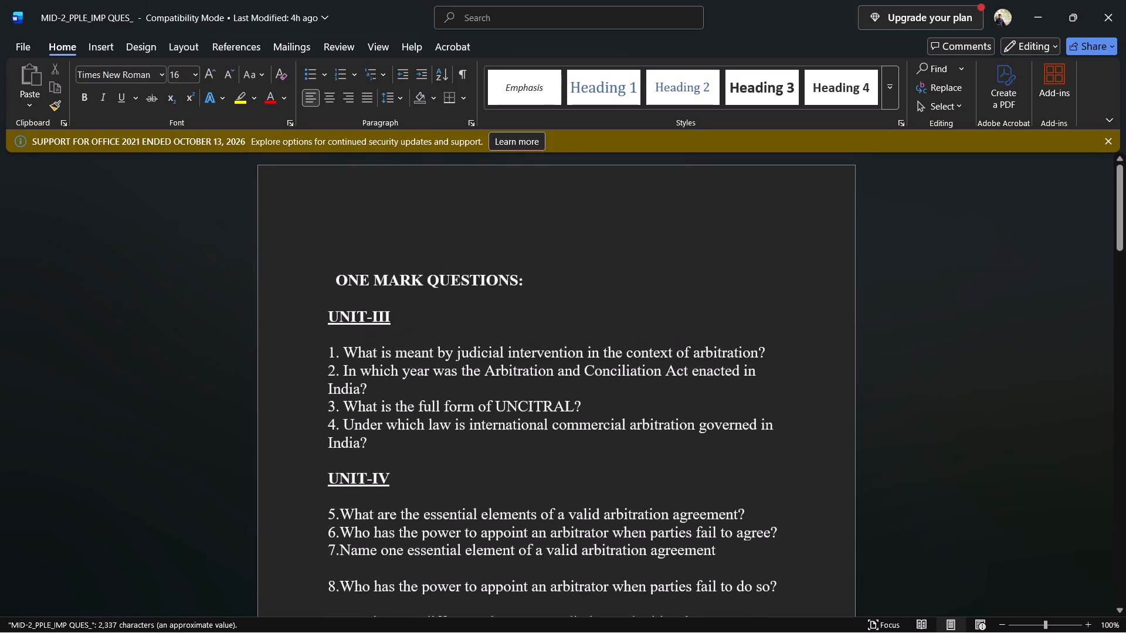
pyautogui.scroll(-6, 545, 316)
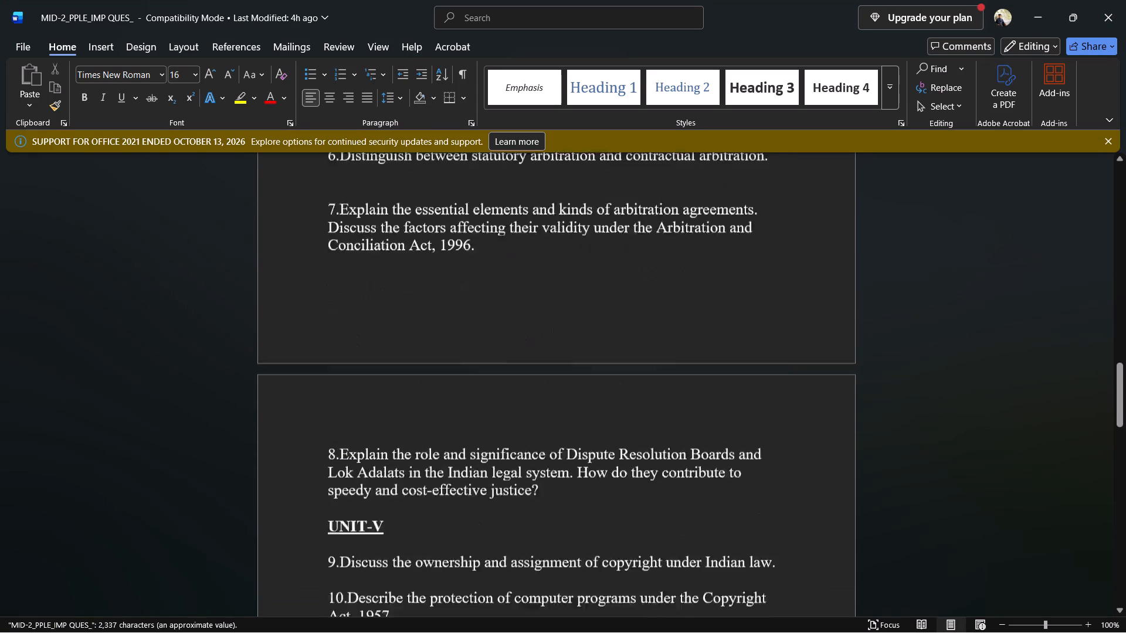
pyautogui.scroll(-4, 545, 316)
pyautogui.scroll(1, 545, 316)
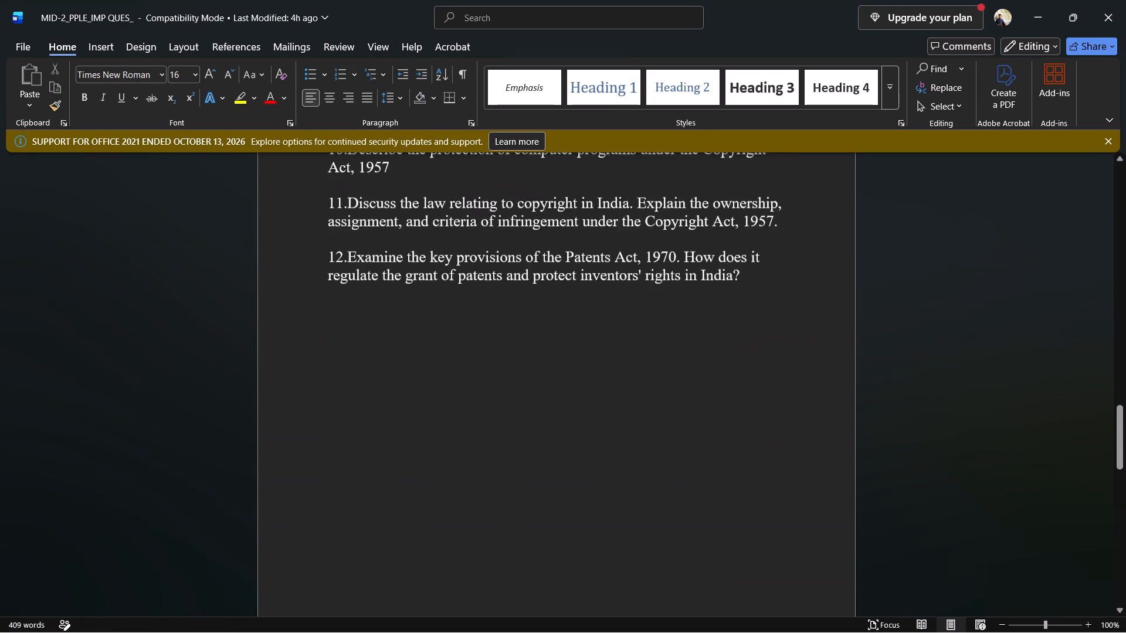
pyautogui.scroll(1, 545, 316)
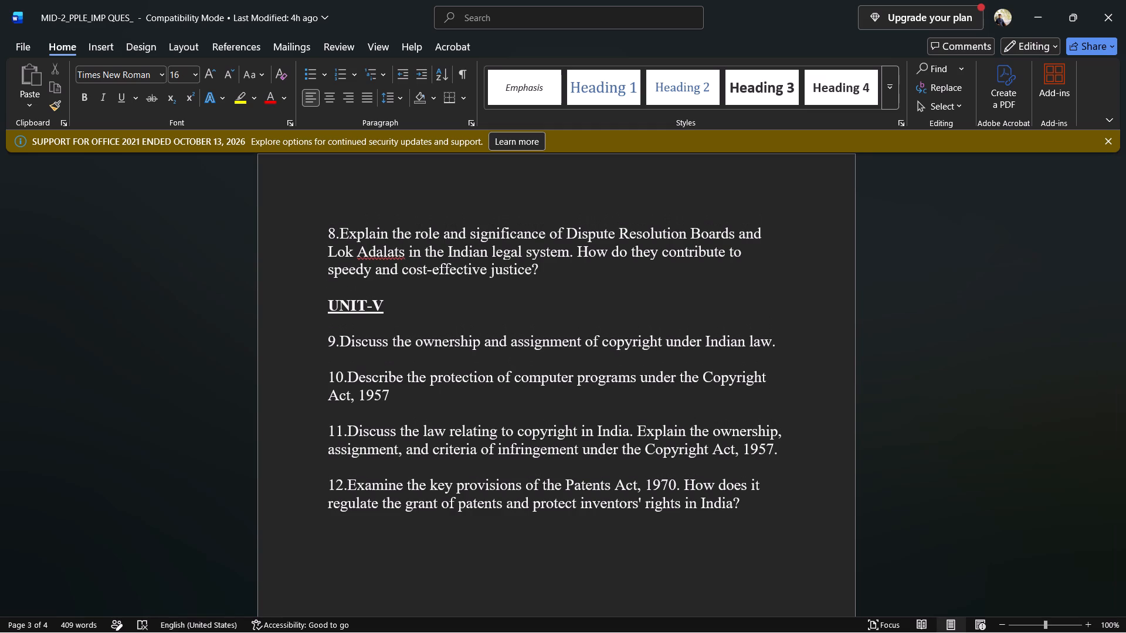
pyautogui.scroll(3, 545, 316)
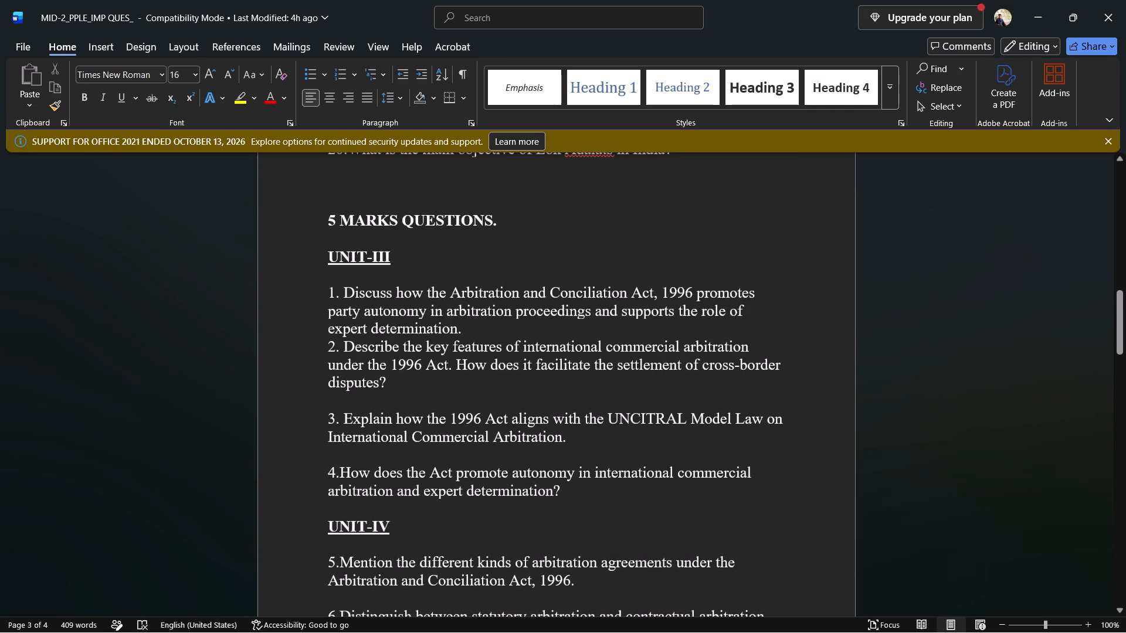
pyautogui.scroll(1, 545, 316)
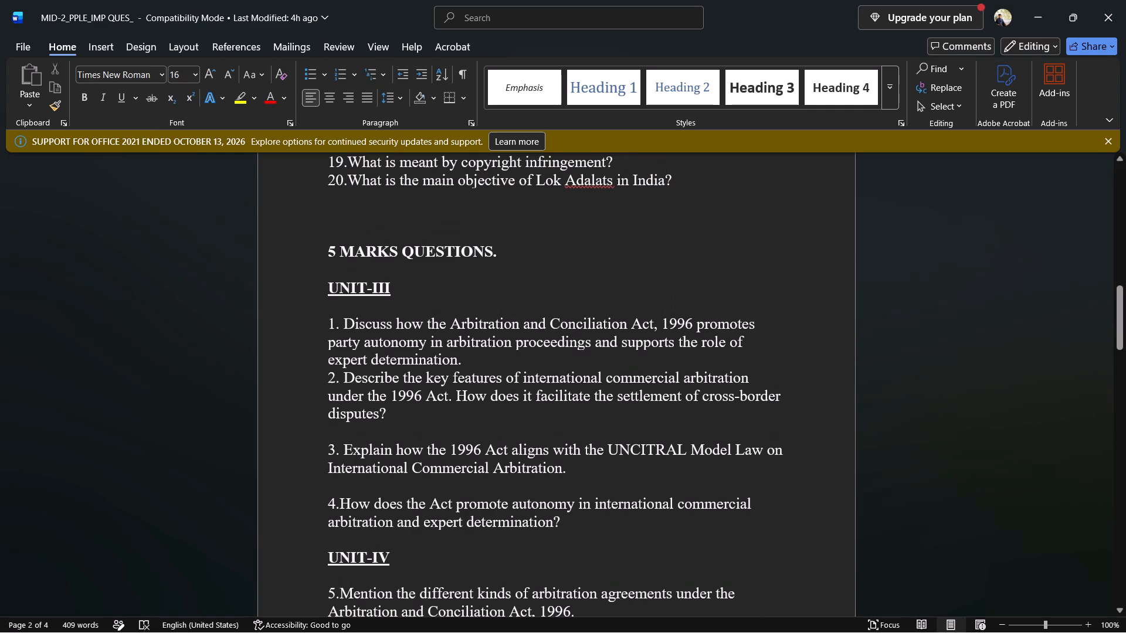
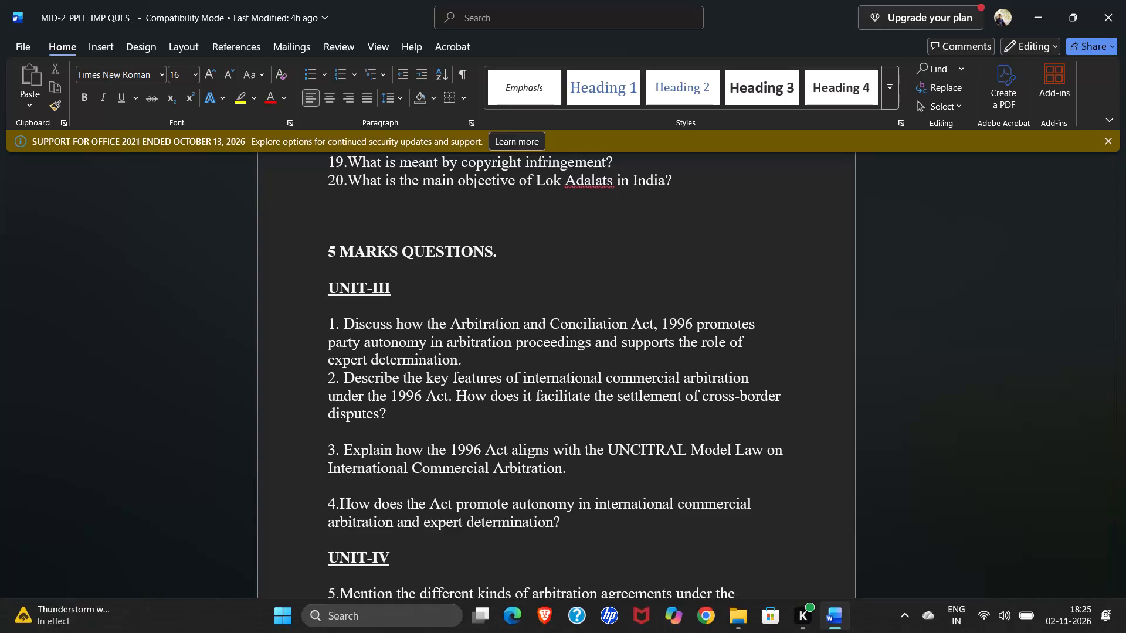
# Read through the 5-mark questions of Unit-III, Unit-IV and Unit-V to the end of the list.
pyautogui.scroll(-1, 648, 401)
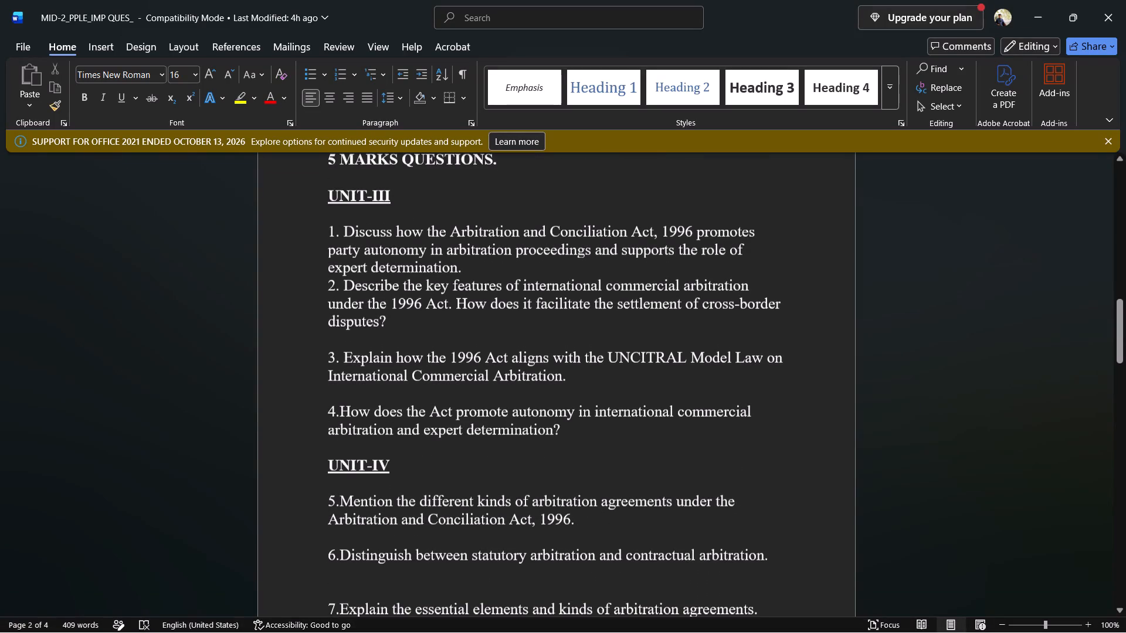
pyautogui.scroll(-1, 648, 401)
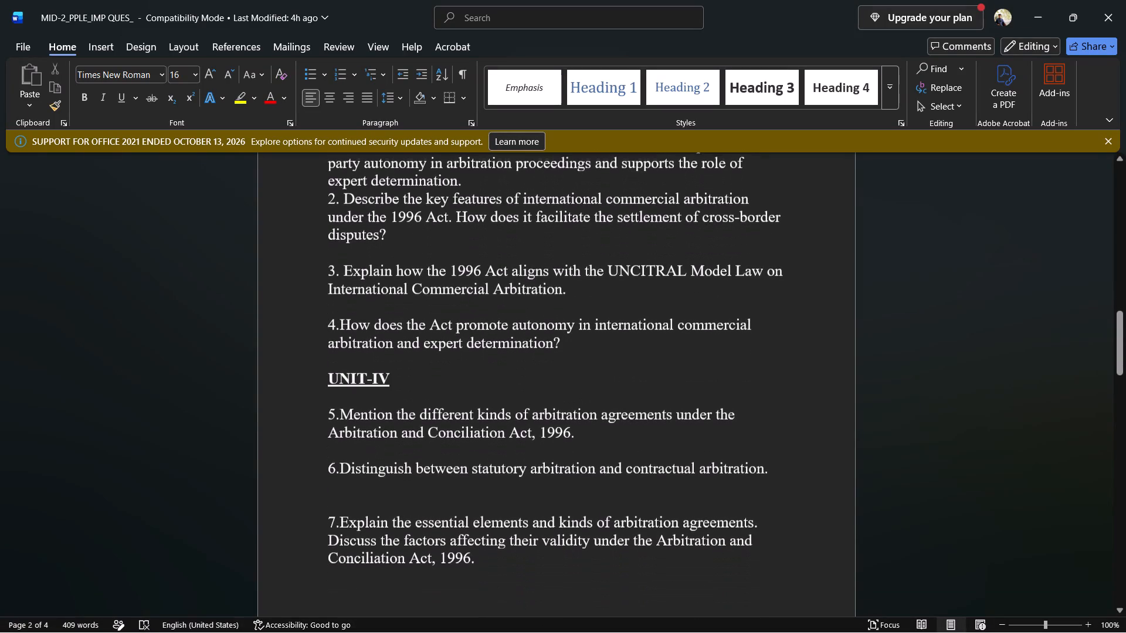
pyautogui.scroll(-1, 648, 401)
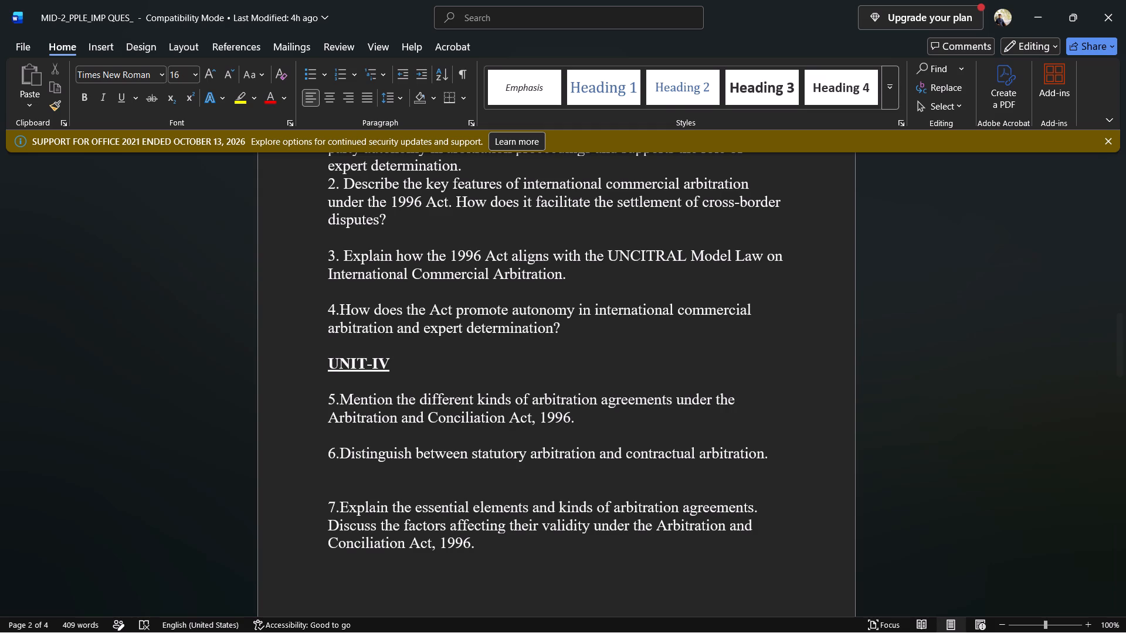
pyautogui.scroll(-3, 648, 401)
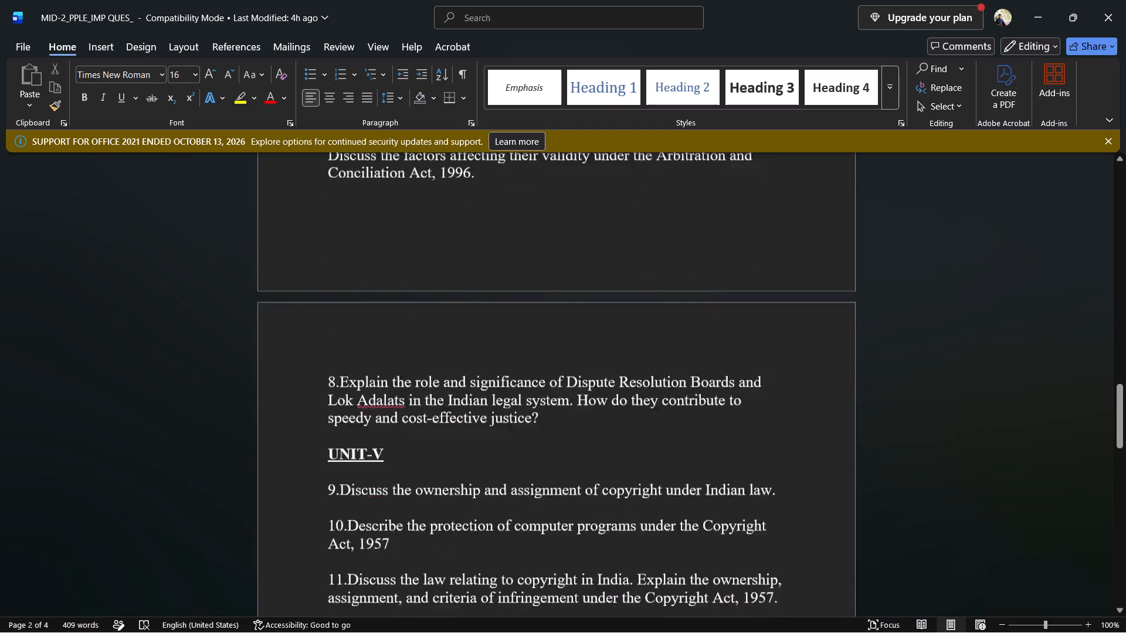
pyautogui.scroll(-5, 648, 401)
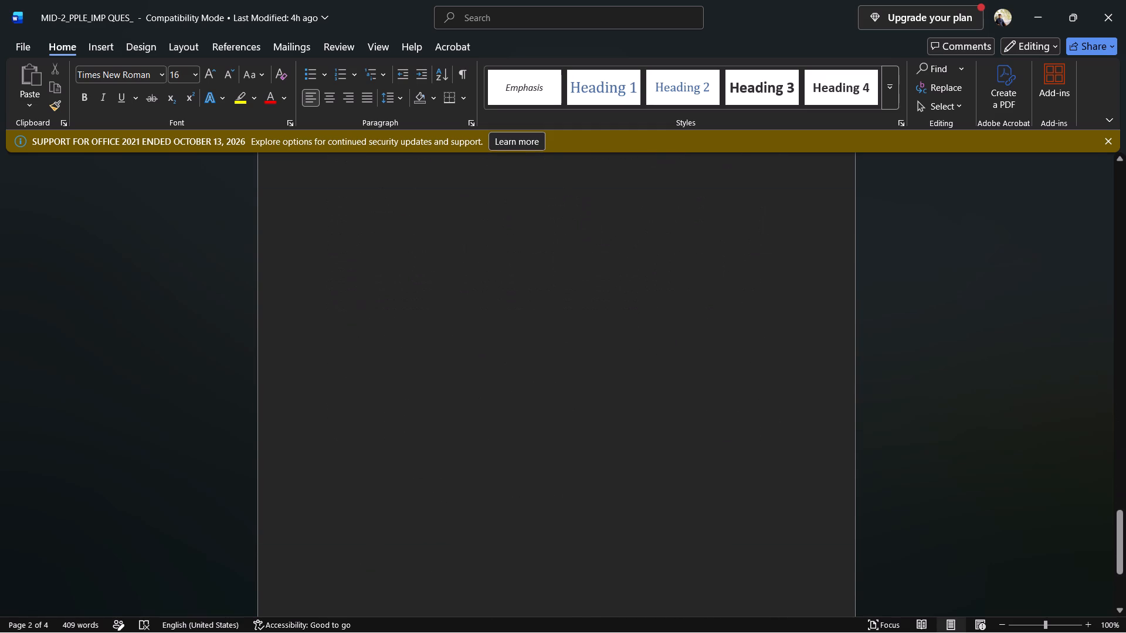
pyautogui.scroll(6, 648, 401)
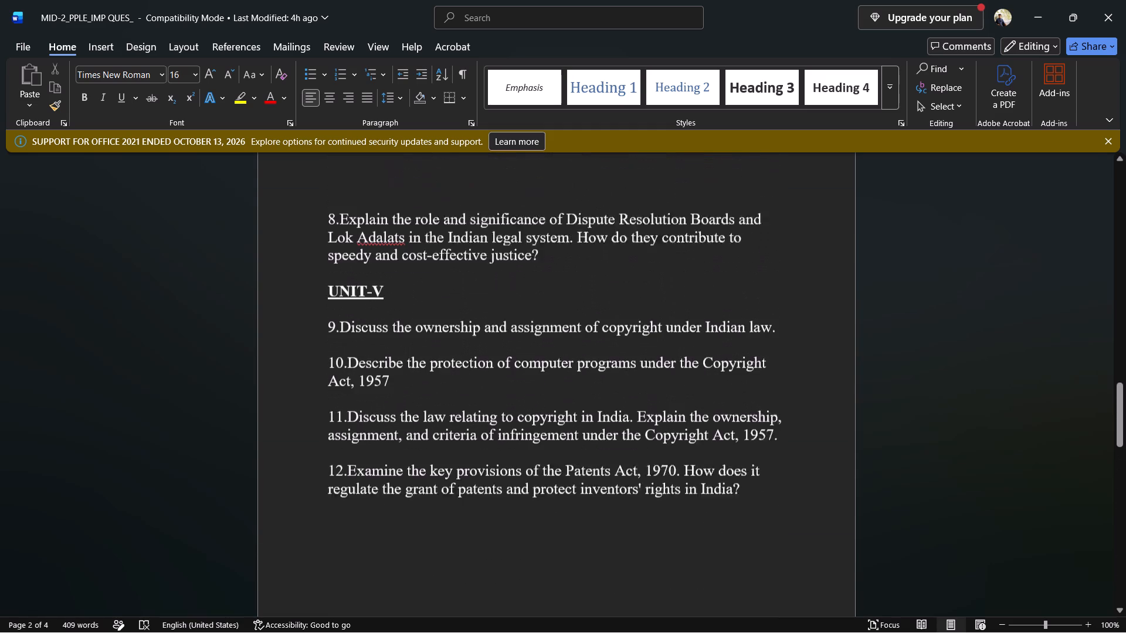
pyautogui.scroll(1, 648, 401)
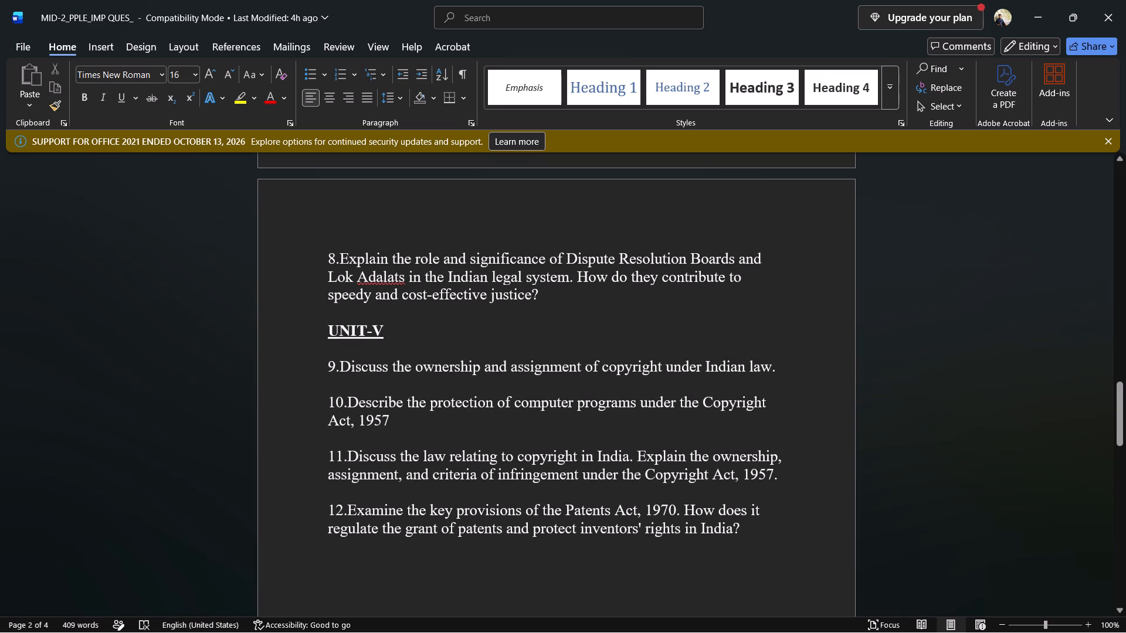
pyautogui.scroll(-1, 569, 372)
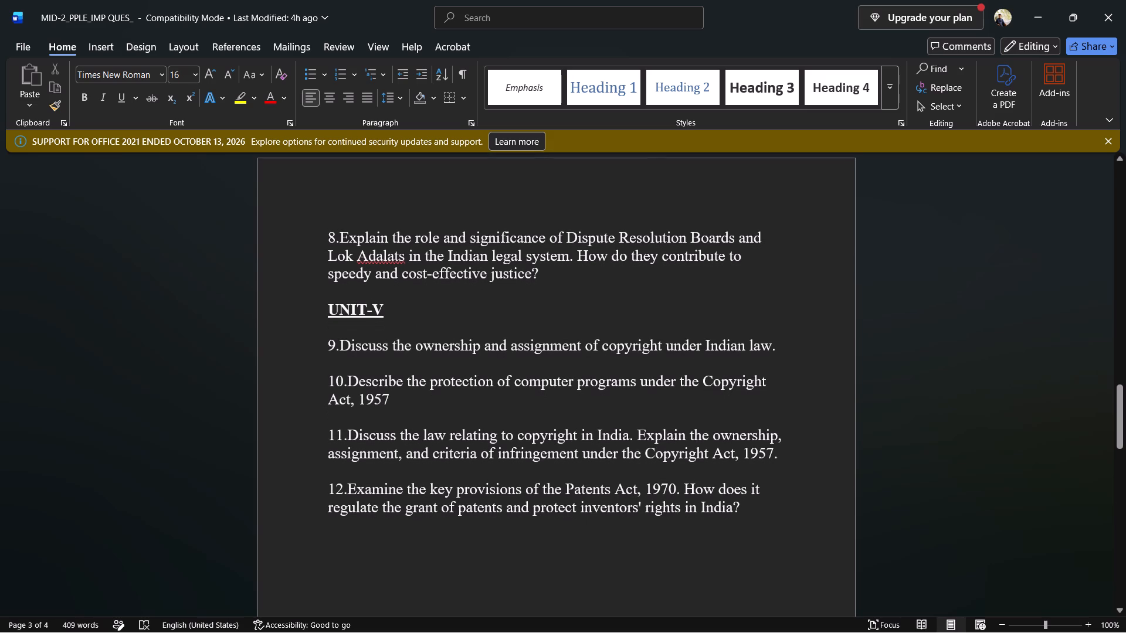
pyautogui.scroll(-1, 569, 372)
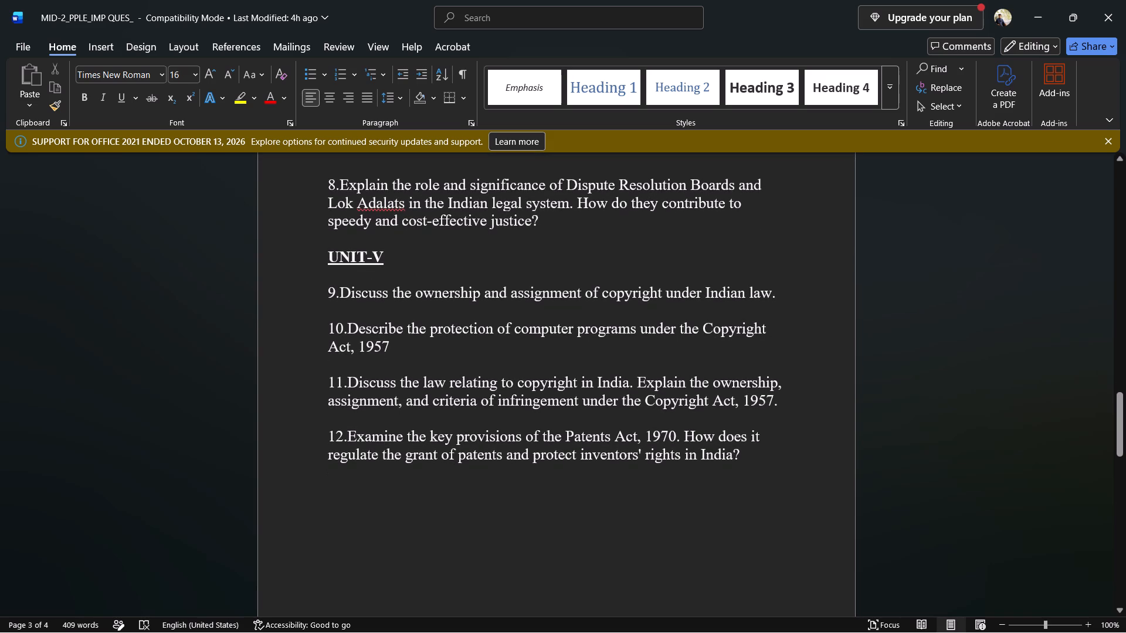
pyautogui.scroll(-4, 462, 381)
# Copy question 9 under Unit-V, "Discuss the ownership and assignment of copyright under Indian law.".
pyautogui.scroll(1, 462, 381)
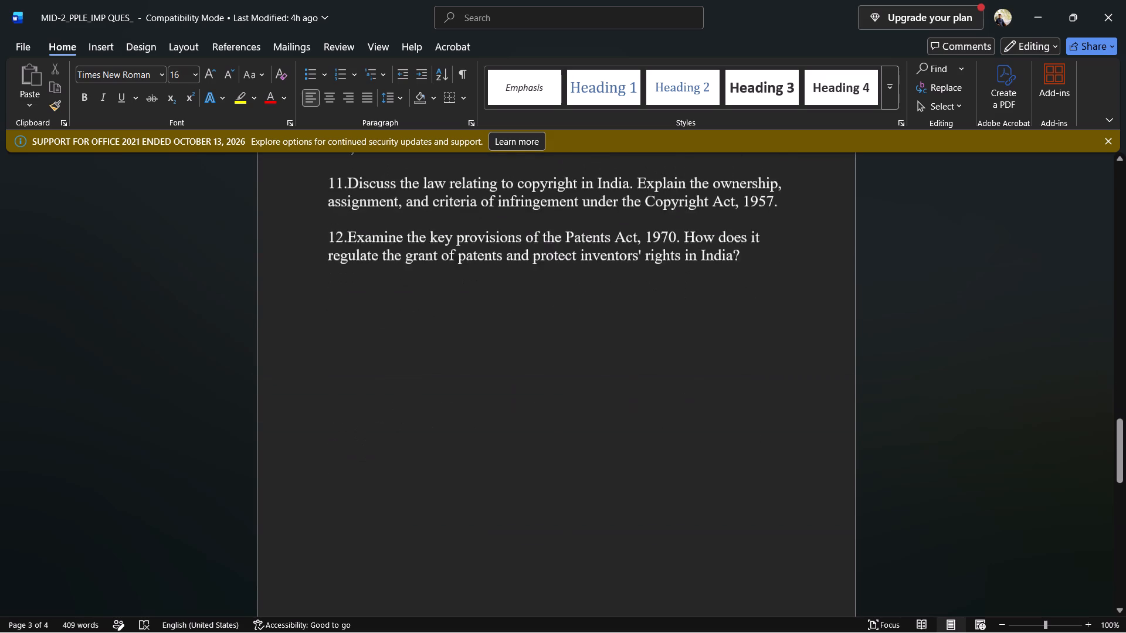
pyautogui.scroll(2, 462, 381)
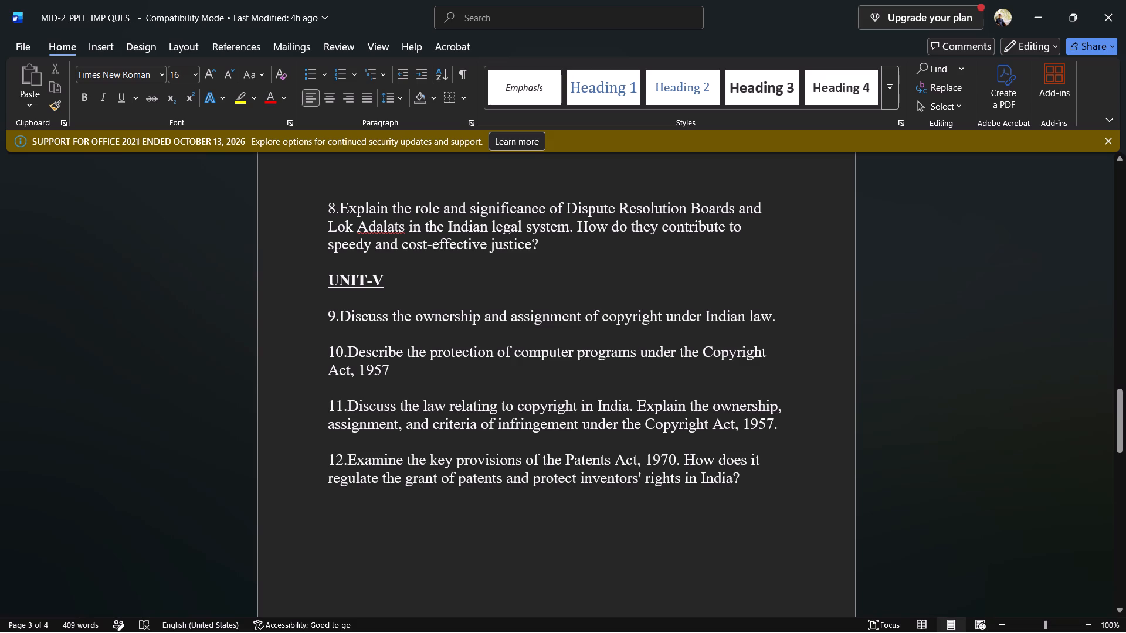
pyautogui.moveTo(321, 311); pyautogui.dragTo(775, 318)
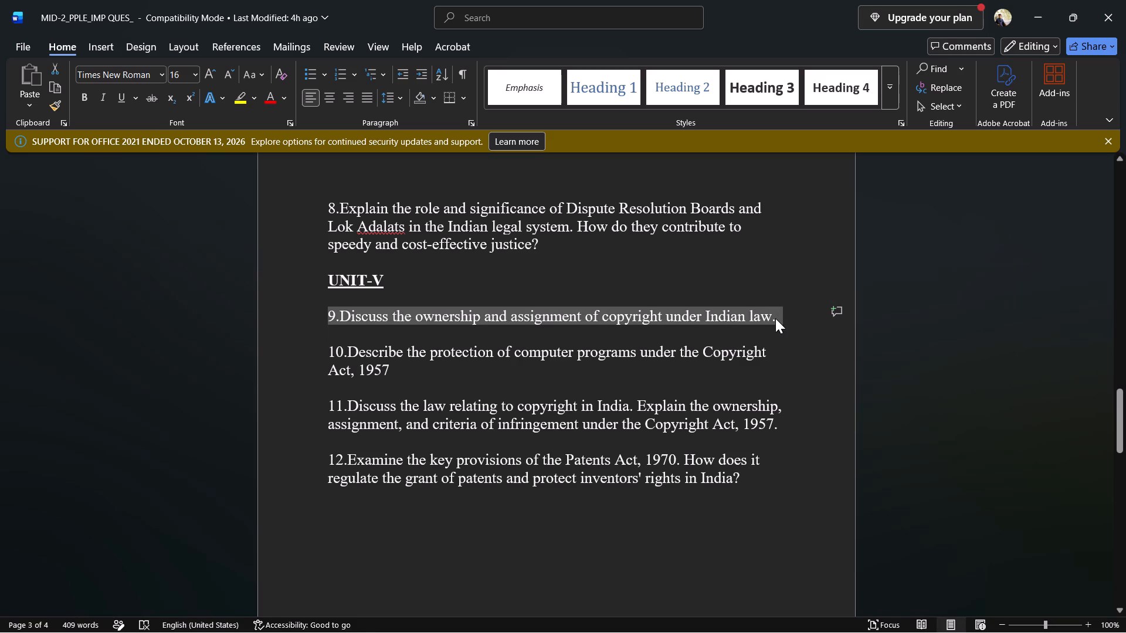
pyautogui.hotkey('ctrl', 'c')
pyautogui.hotkey('alt', 'Tab')
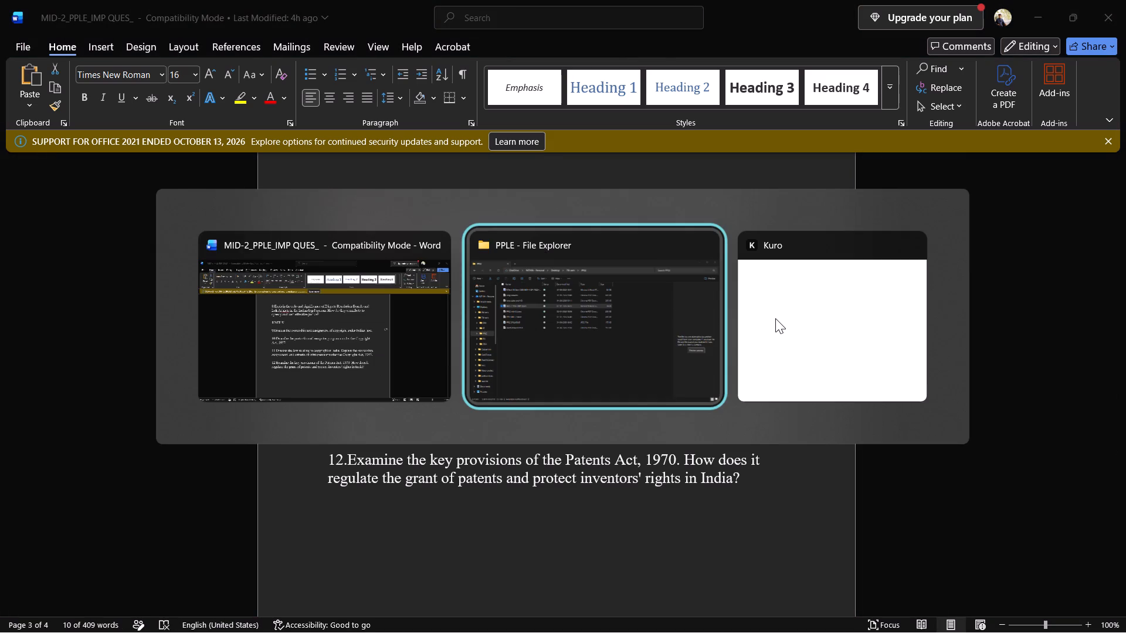
pyautogui.hotkey('alt', 'Tab')
pyautogui.hotkey('alt', 'Tab')
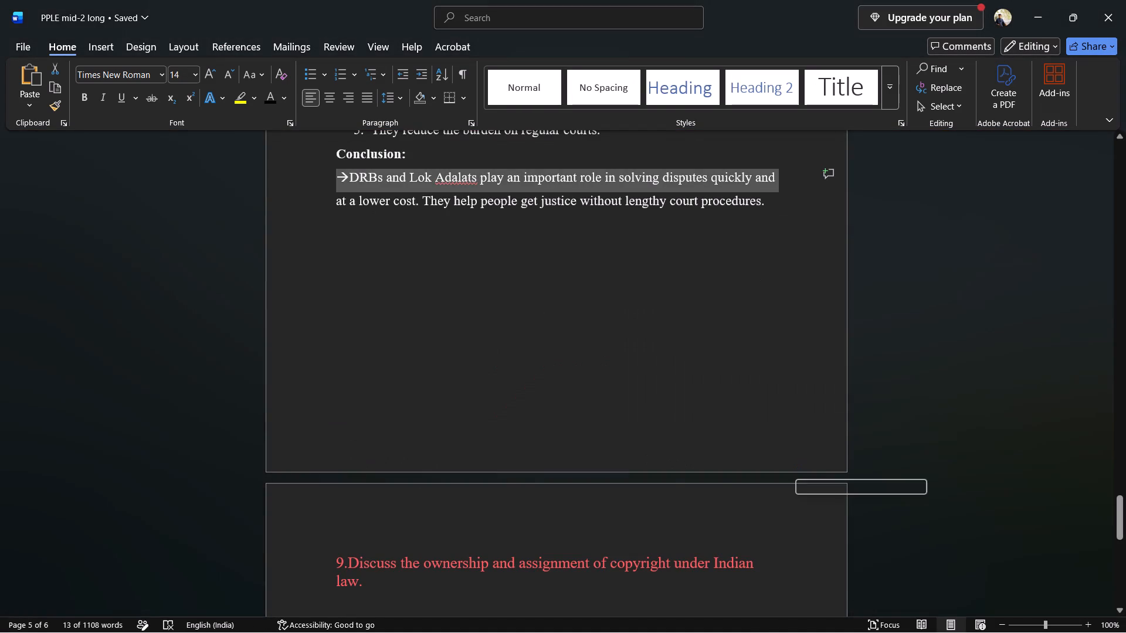
pyautogui.click(414, 593)
pyautogui.hotkey('ctrl', 'v')
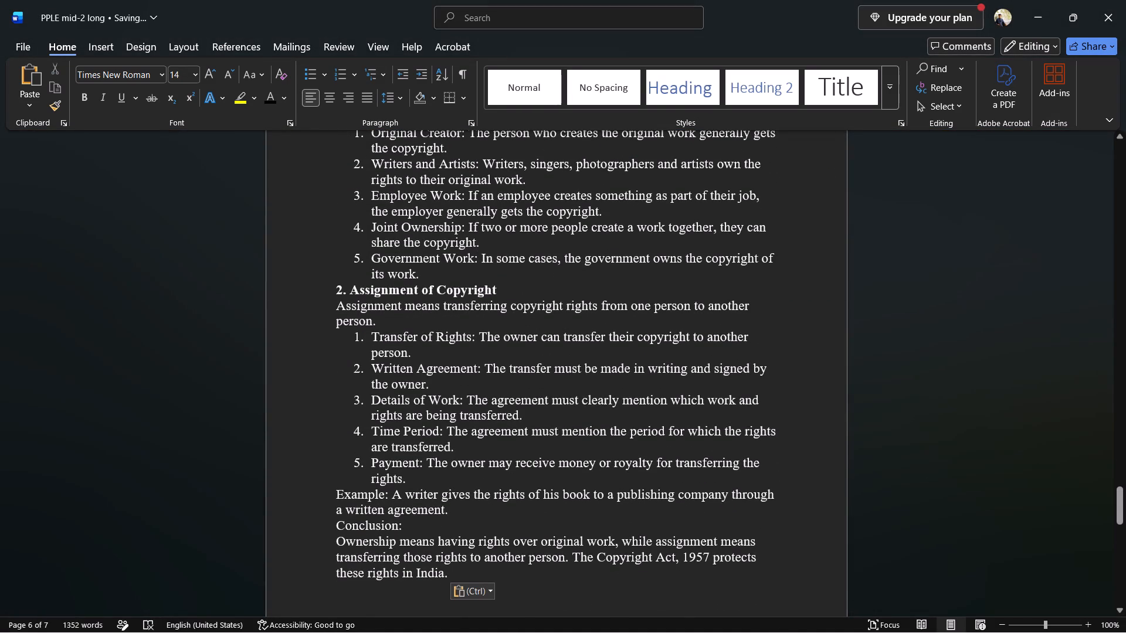
# Set the line spacing of the whole pasted question 9 answer to 1.15.
pyautogui.moveTo(451, 576); pyautogui.dragTo(354, 119)
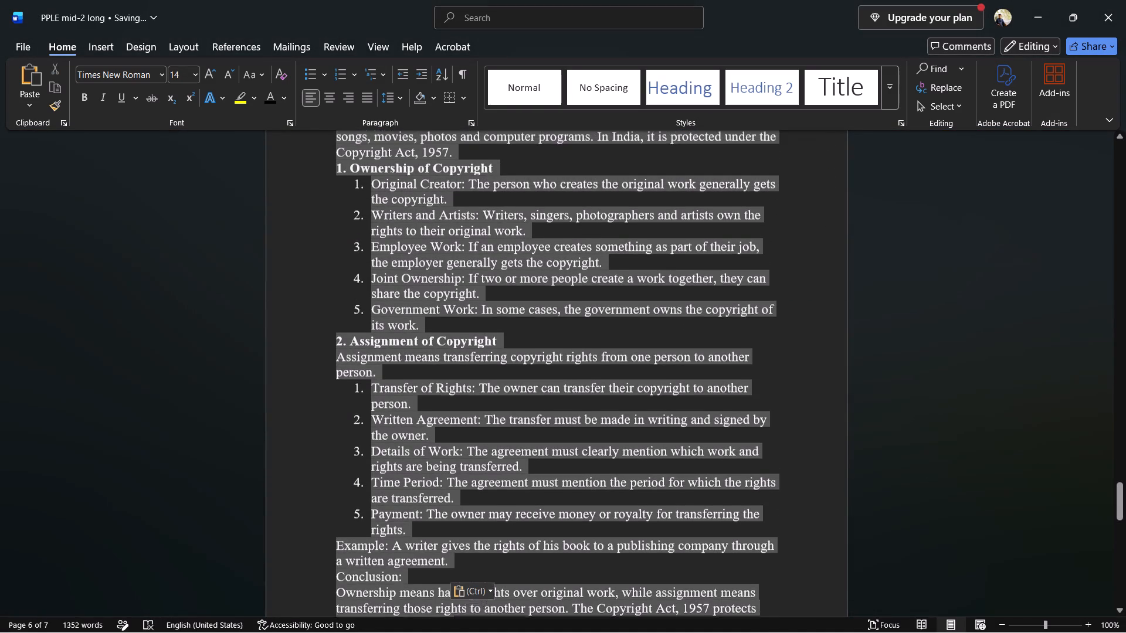
pyautogui.moveTo(354, 119); pyautogui.dragTo(332, 150)
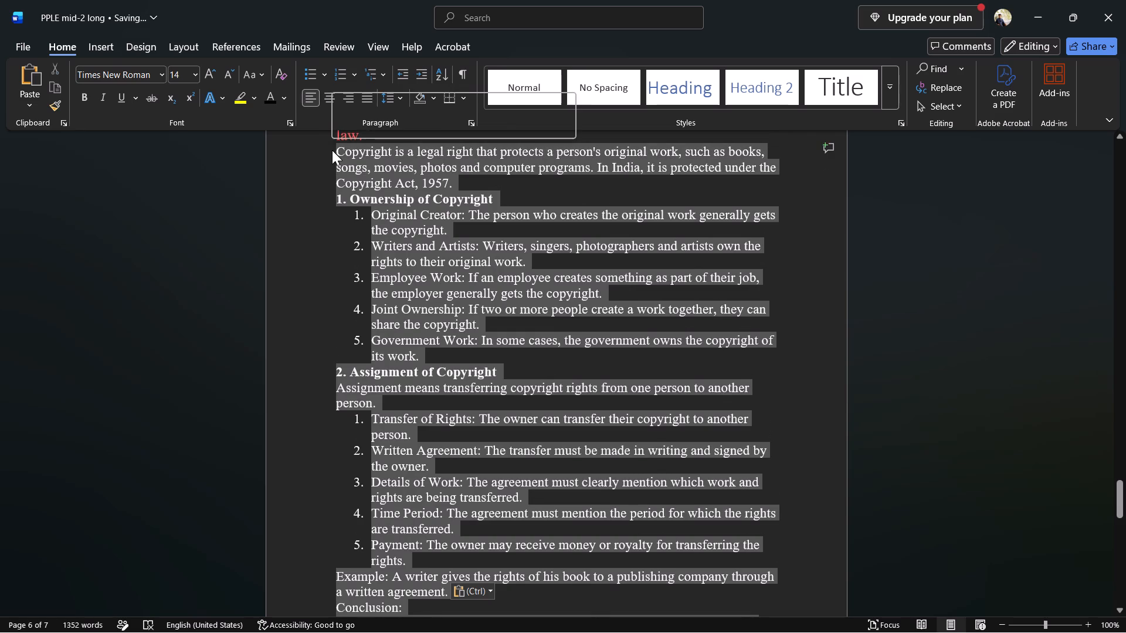
pyautogui.click(403, 94)
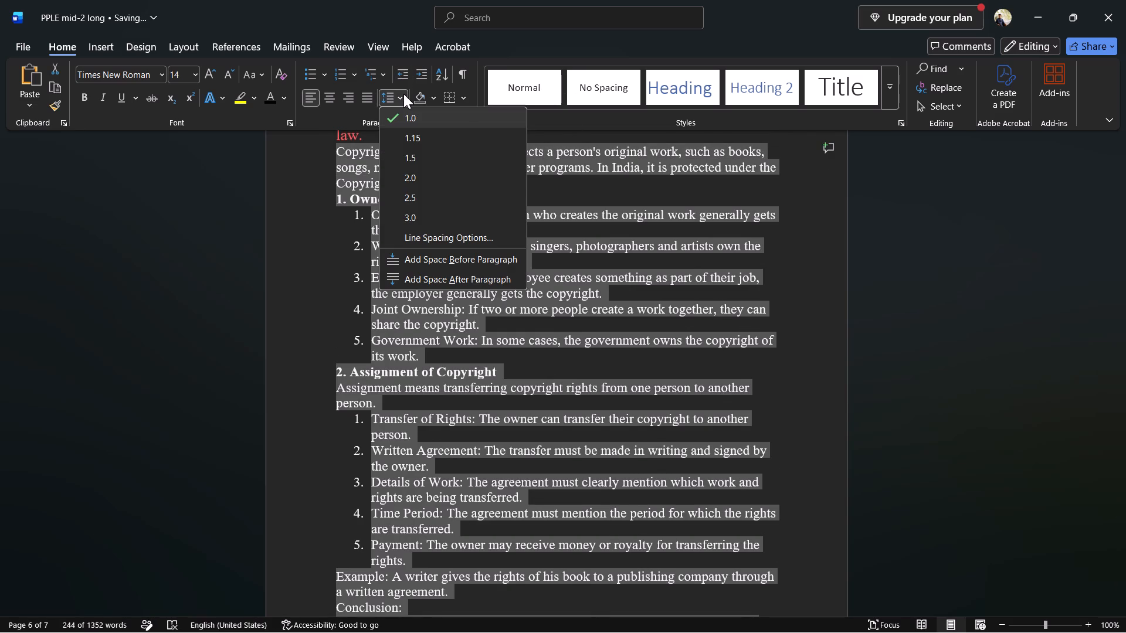
pyautogui.click(406, 136)
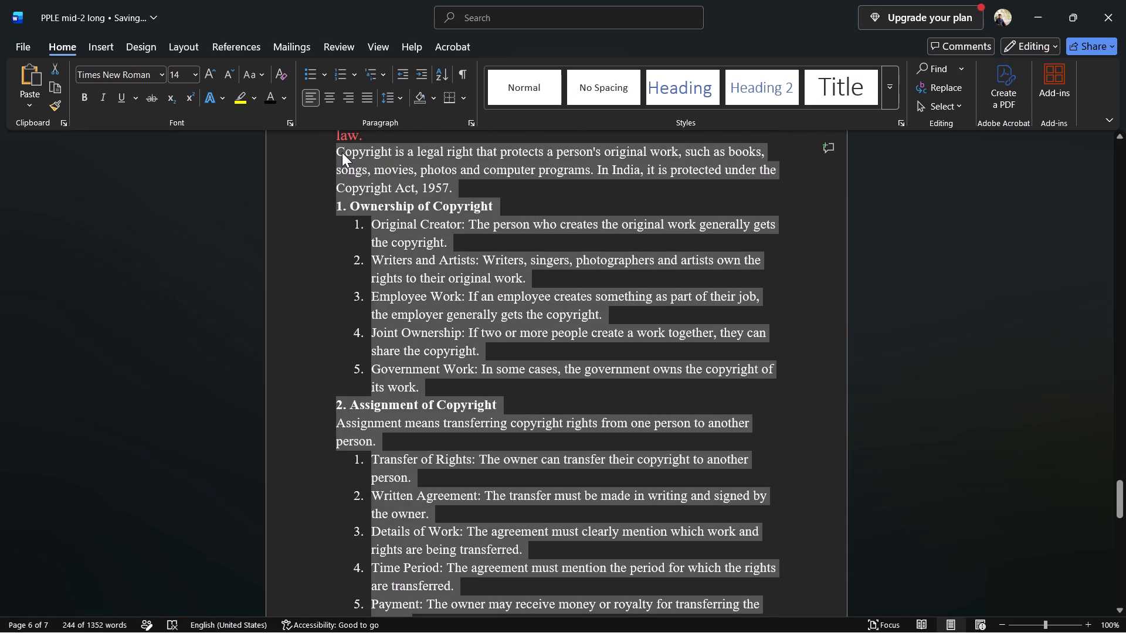
# Insert an arrow (-->) in front of the opening paragraph "Copyright is a legal right" under question 9.
pyautogui.click(335, 152)
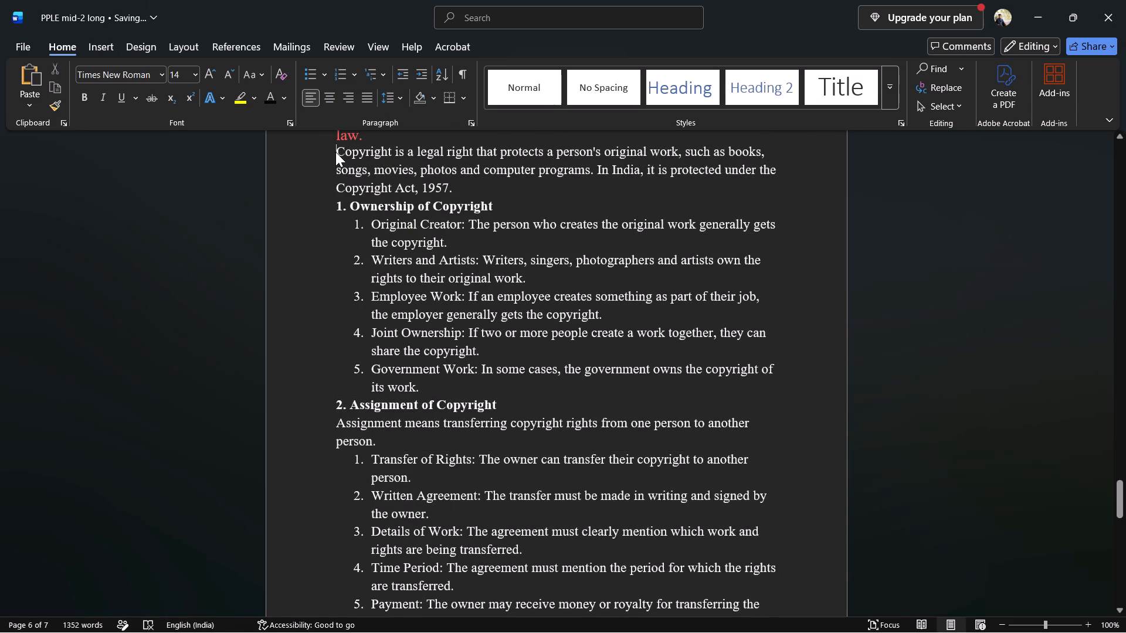
pyautogui.write('-->')
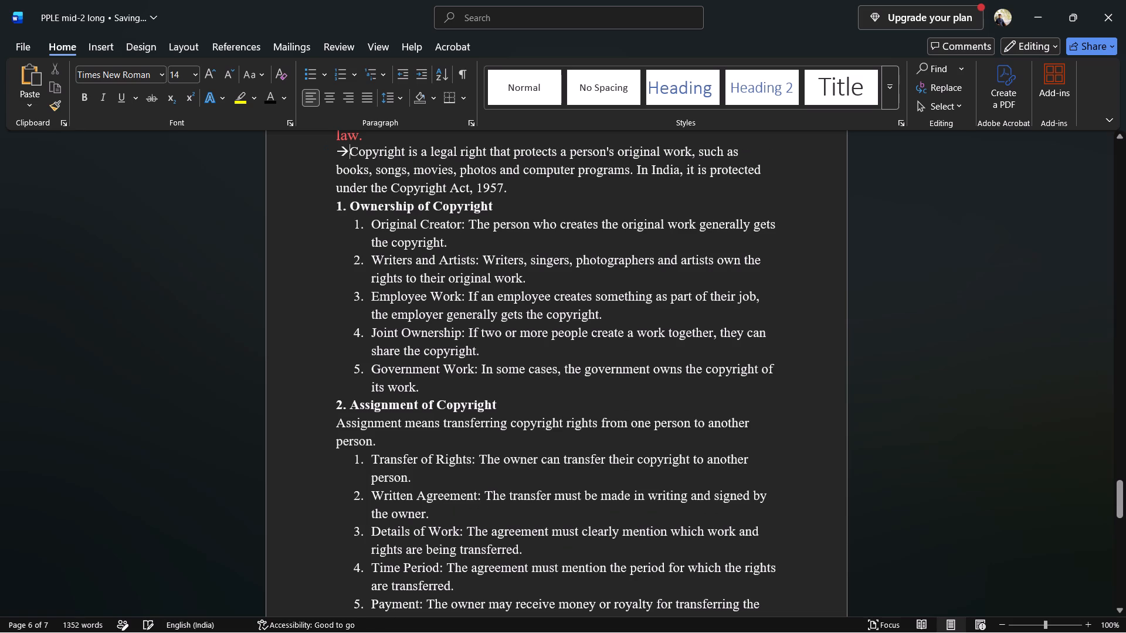
# Bold the five point labels under "2. Assignment of Copyright", from Payment up to Transfer of Rights.
pyautogui.scroll(1, 497, 227)
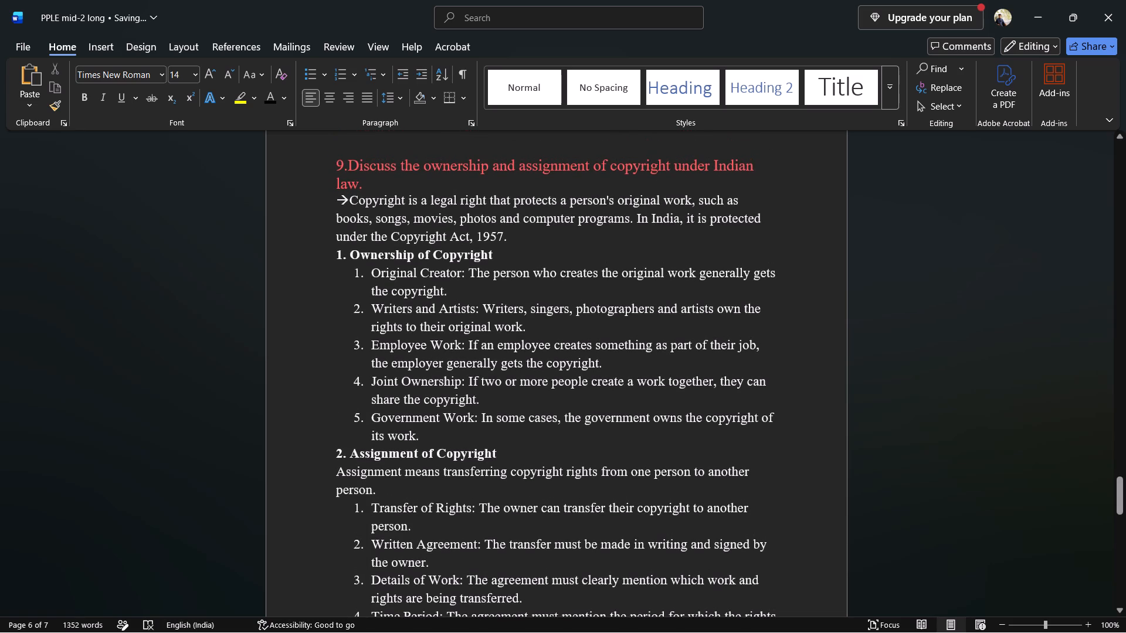
pyautogui.scroll(-1, 470, 426)
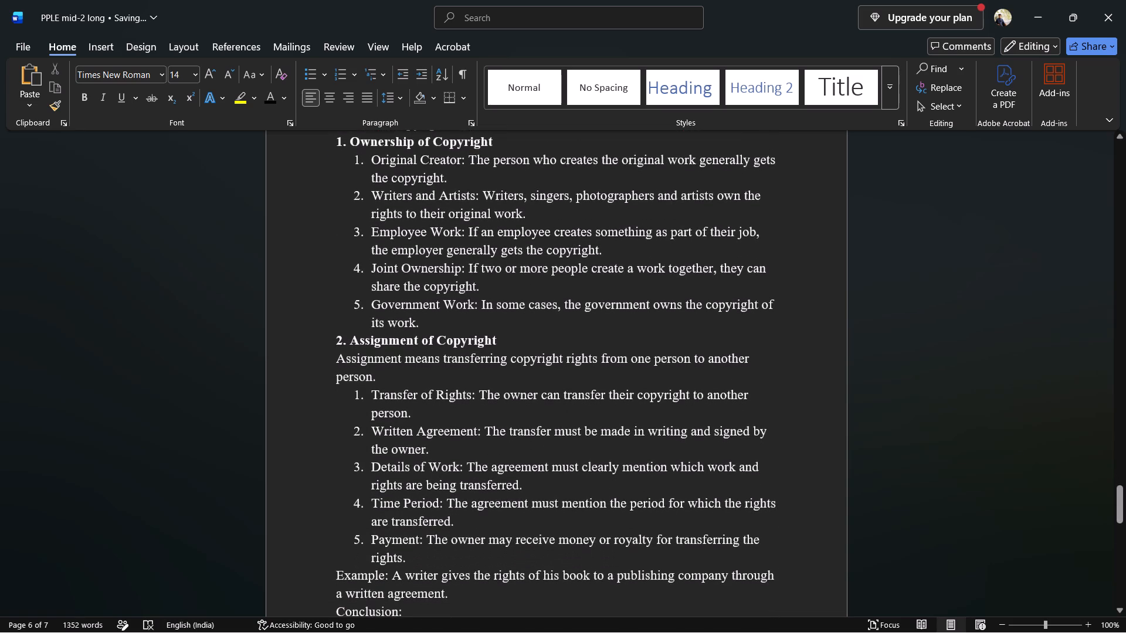
pyautogui.scroll(-1, 470, 426)
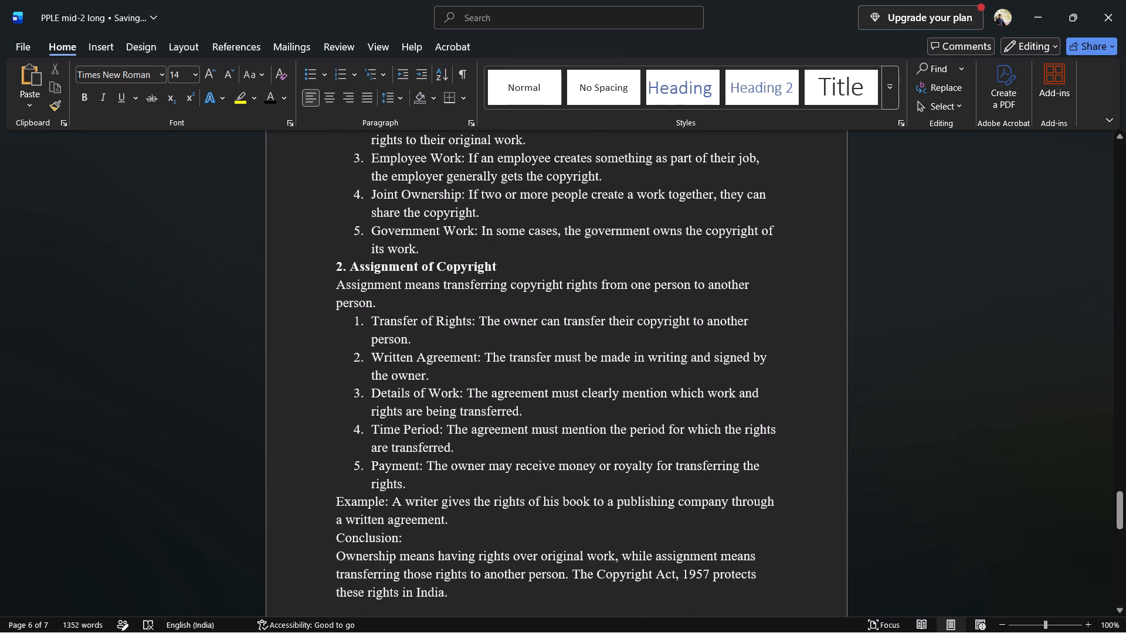
pyautogui.moveTo(424, 468); pyautogui.dragTo(379, 466)
pyautogui.hotkey('ctrl', 'b')
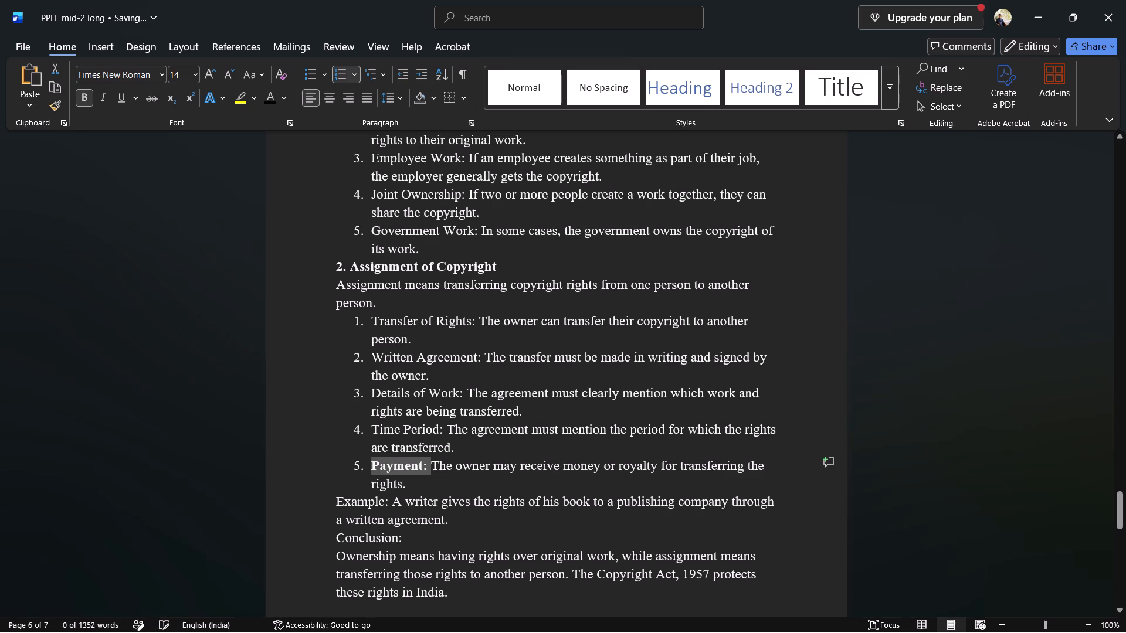
pyautogui.moveTo(442, 426); pyautogui.dragTo(384, 427)
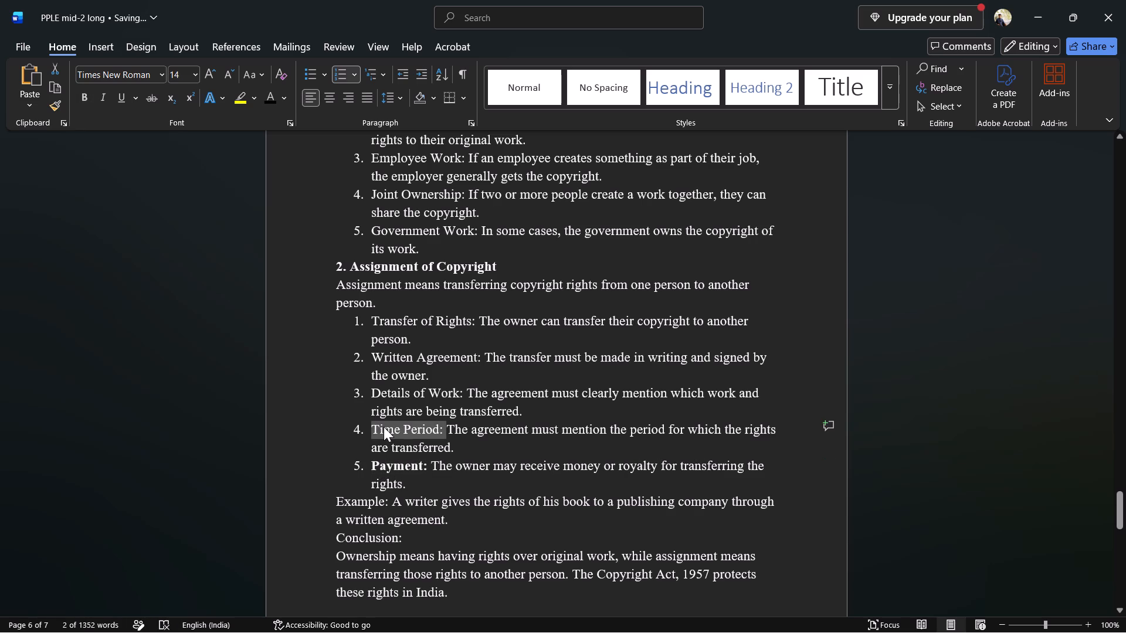
pyautogui.hotkey('ctrl', 'b')
pyautogui.moveTo(465, 394); pyautogui.dragTo(386, 397)
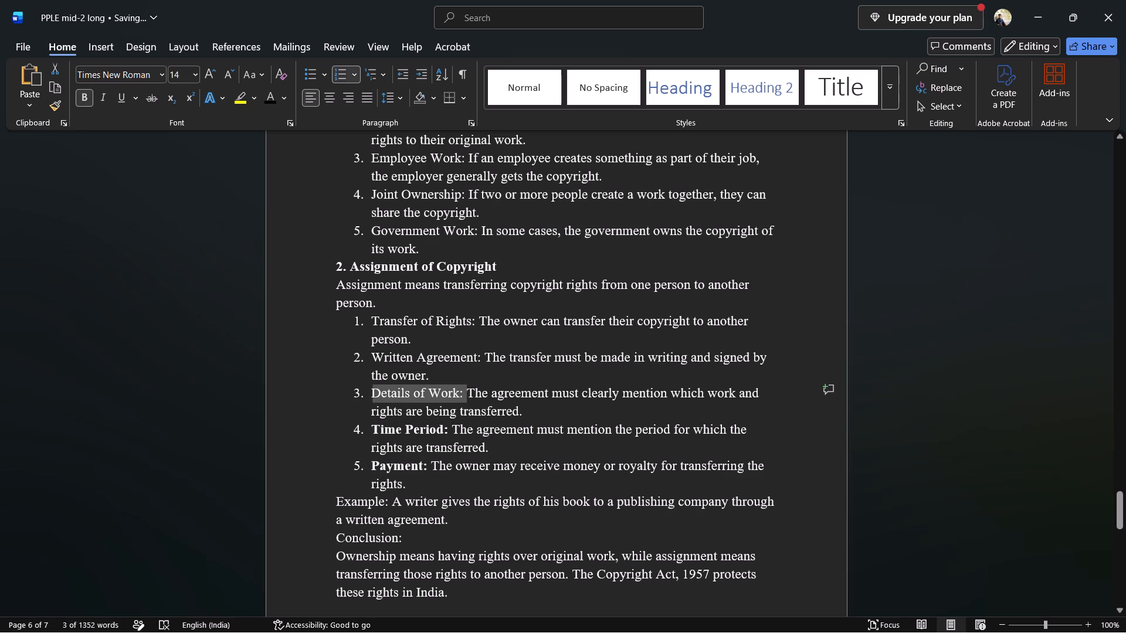
pyautogui.moveTo(386, 397); pyautogui.dragTo(386, 397)
pyautogui.hotkey('ctrl', 'b')
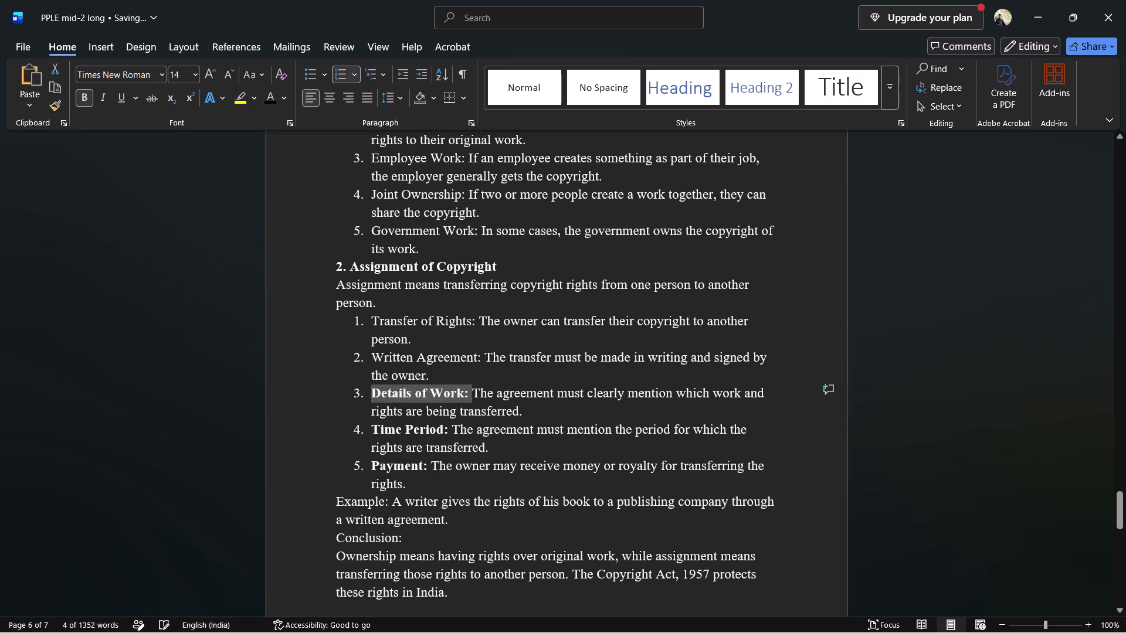
pyautogui.moveTo(479, 360); pyautogui.dragTo(386, 362)
pyautogui.hotkey('ctrl', 'b')
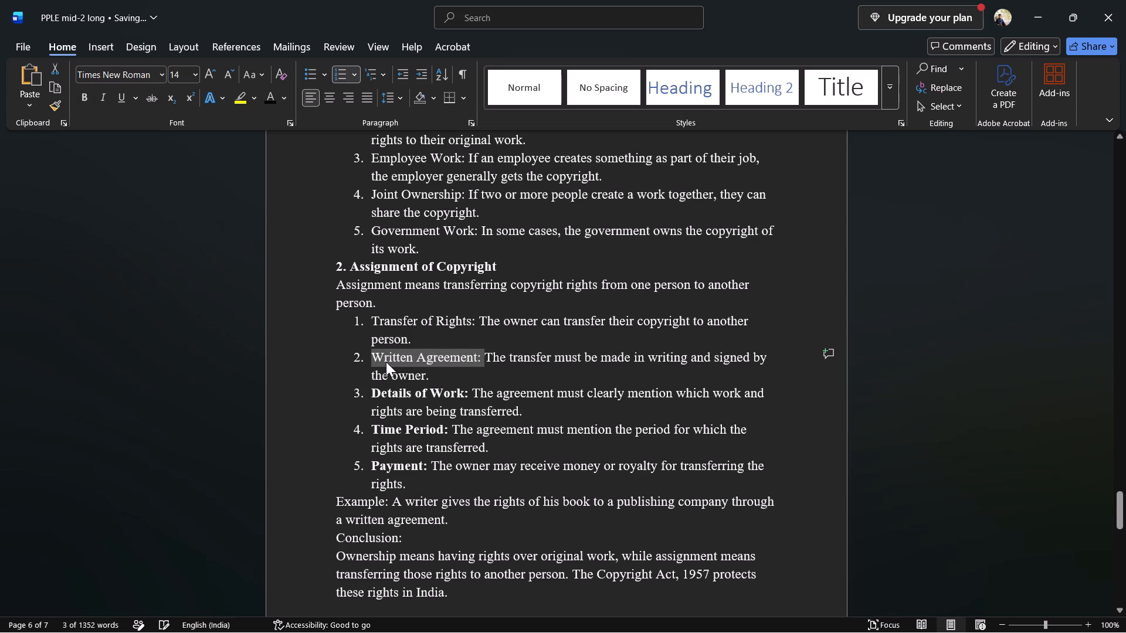
pyautogui.moveTo(474, 316); pyautogui.dragTo(385, 322)
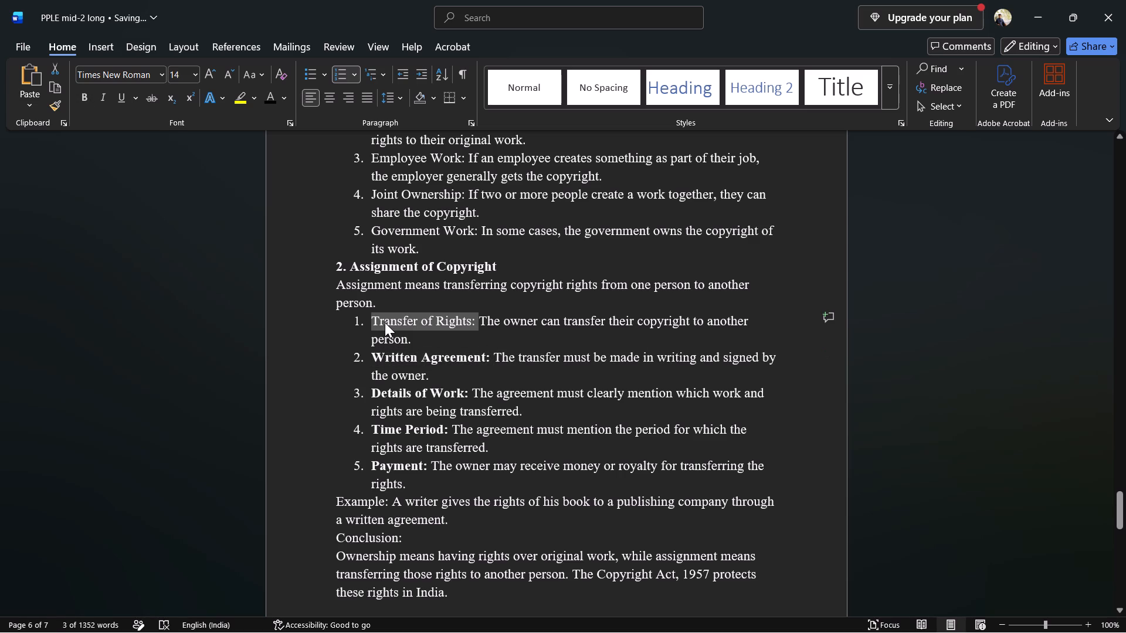
pyautogui.hotkey('ctrl', 'b')
# Bold the five point labels under "1. Ownership of Copyright": Original Creator, Writers and Artists, Employee Work, Joint Ownership and Government Work.
pyautogui.scroll(1, 444, 319)
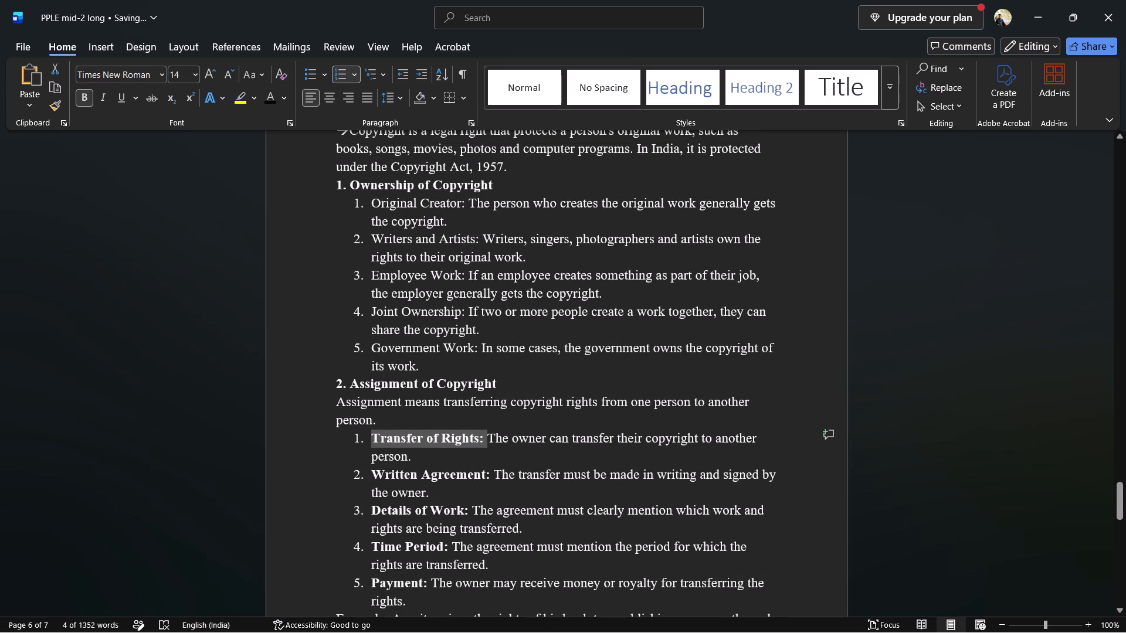
pyautogui.moveTo(476, 346); pyautogui.dragTo(402, 347)
pyautogui.hotkey('ctrl', 'b')
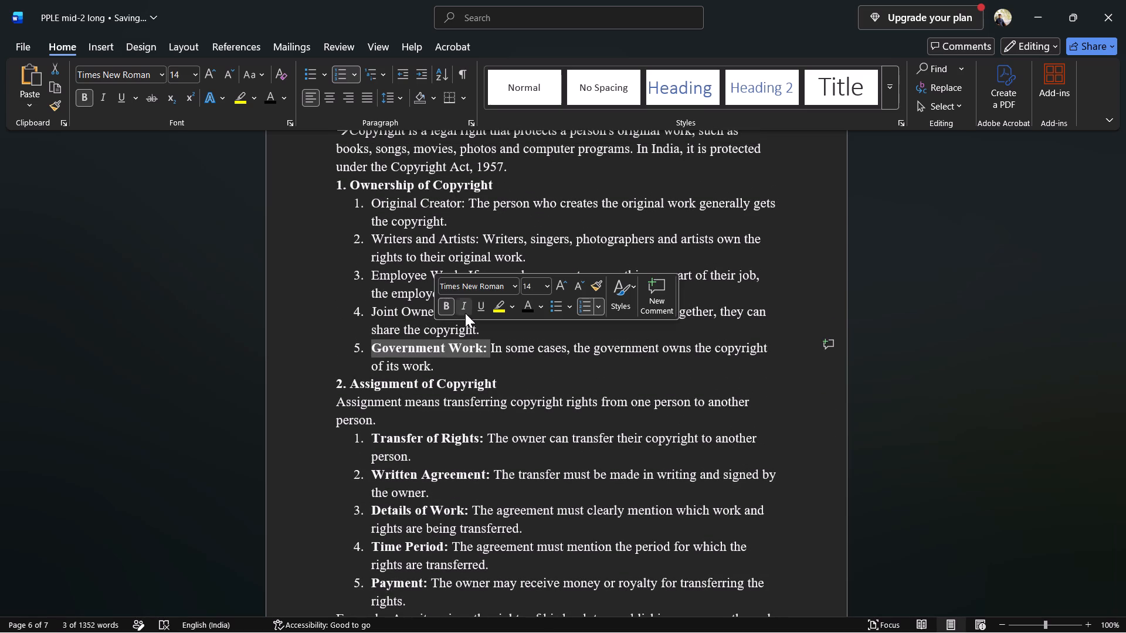
pyautogui.click(522, 336)
pyautogui.moveTo(464, 312); pyautogui.dragTo(377, 310)
pyautogui.hotkey('ctrl', 'b')
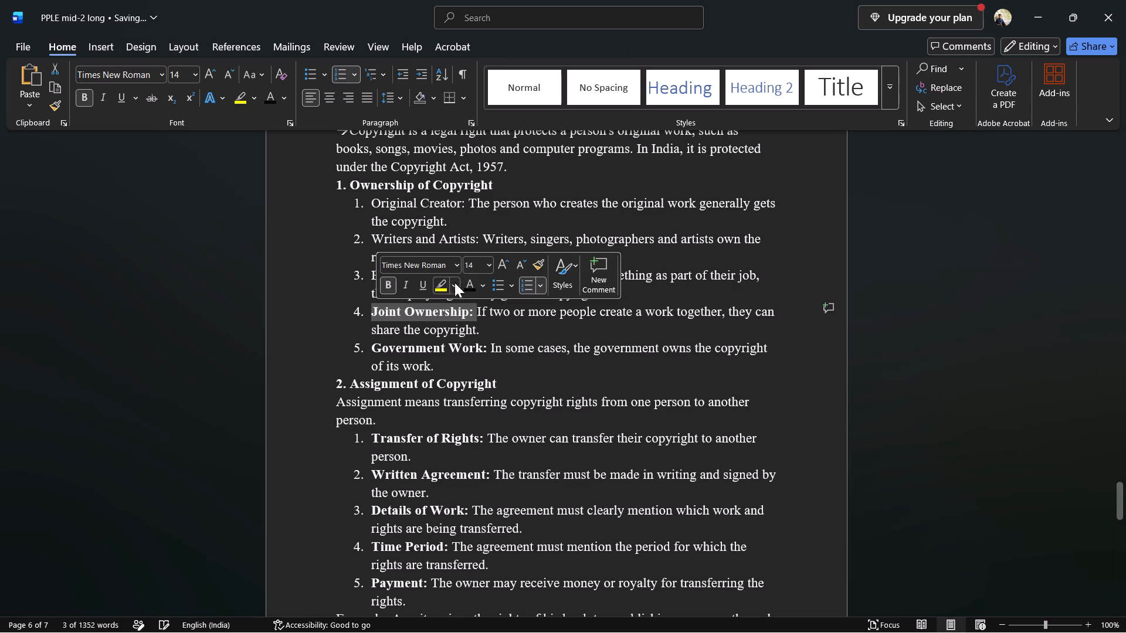
pyautogui.click(583, 215)
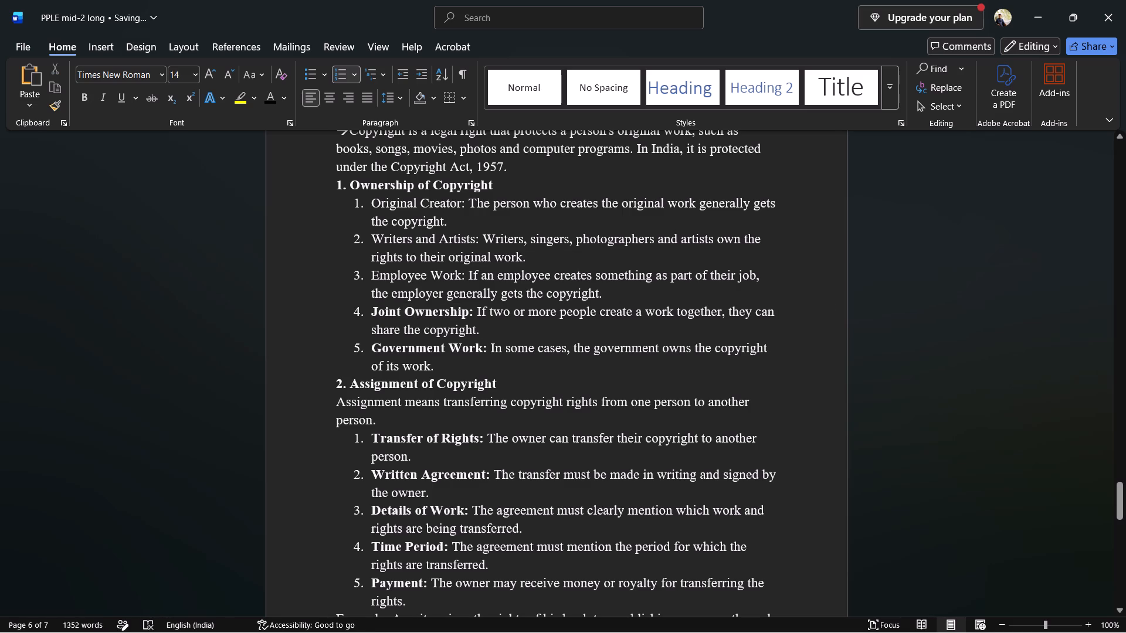
pyautogui.moveTo(464, 203); pyautogui.dragTo(381, 211)
pyautogui.hotkey('ctrl', 'b')
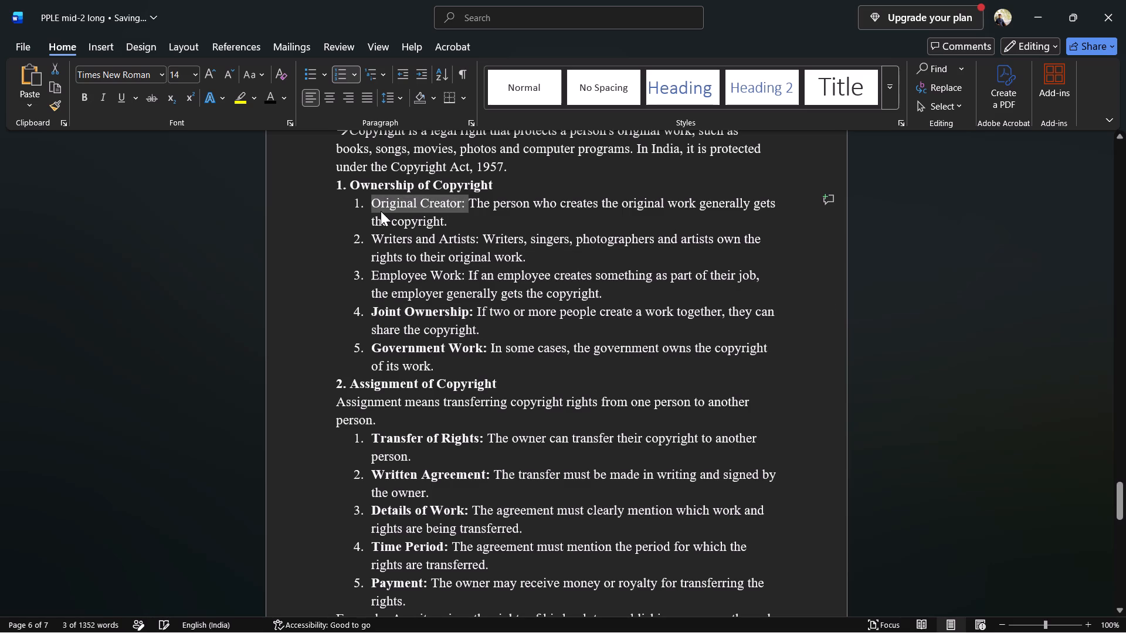
pyautogui.moveTo(477, 240); pyautogui.dragTo(387, 241)
pyautogui.hotkey('ctrl', 'b')
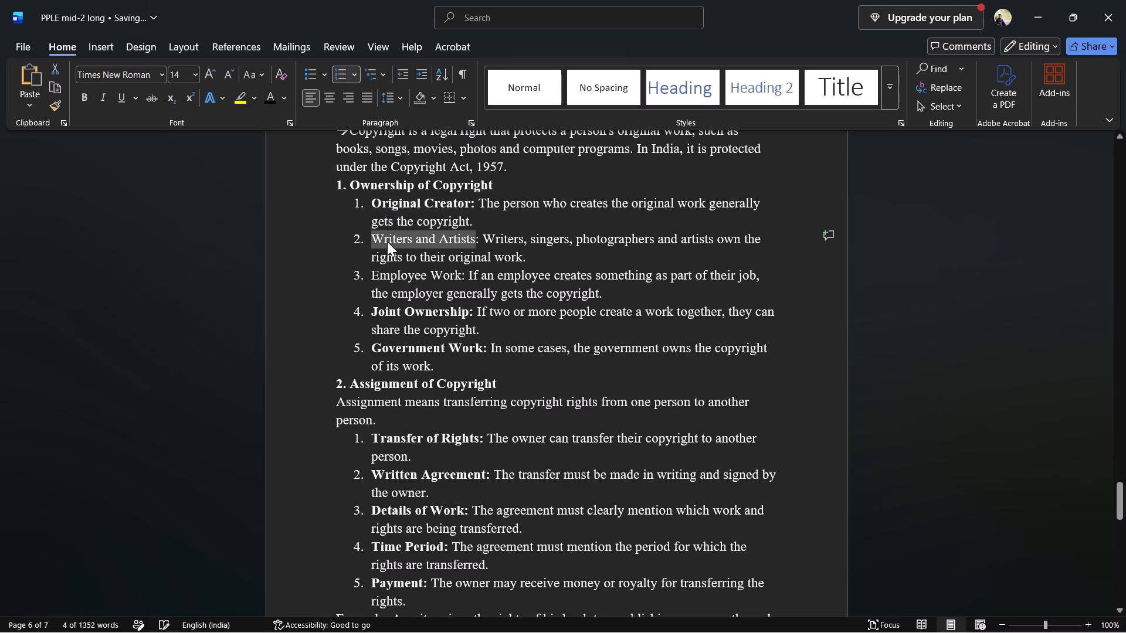
pyautogui.moveTo(464, 274); pyautogui.dragTo(402, 274)
pyautogui.hotkey('ctrl', 'b')
# Bold the "Example" label and the "Conclusion:" heading at the end of the question 9 answer.
pyautogui.scroll(-1, 484, 376)
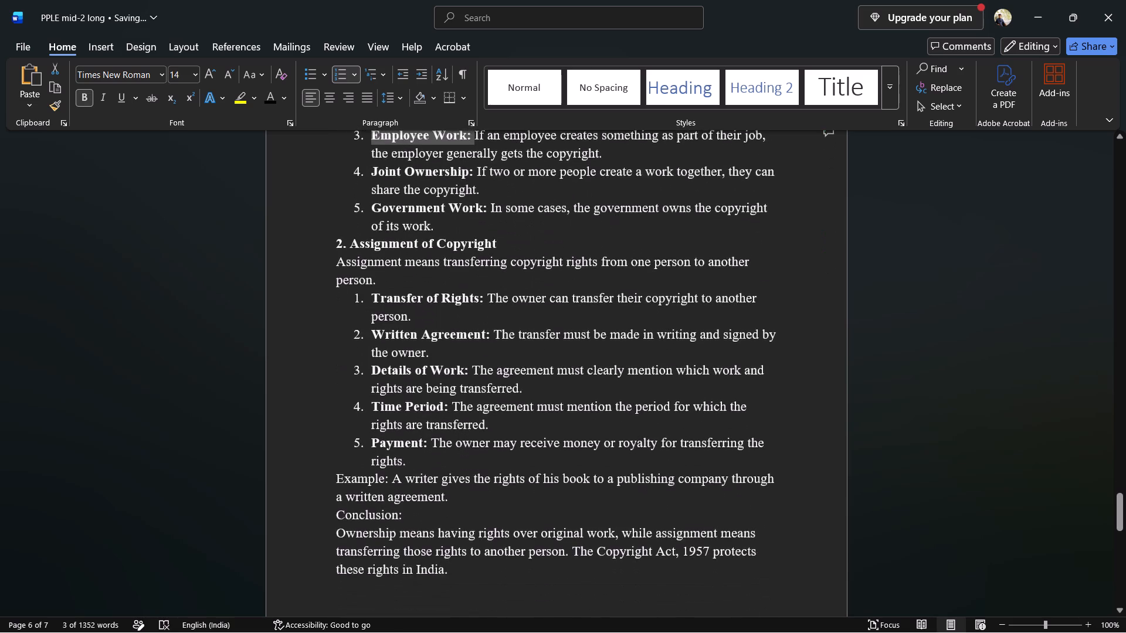
pyautogui.scroll(-1, 484, 376)
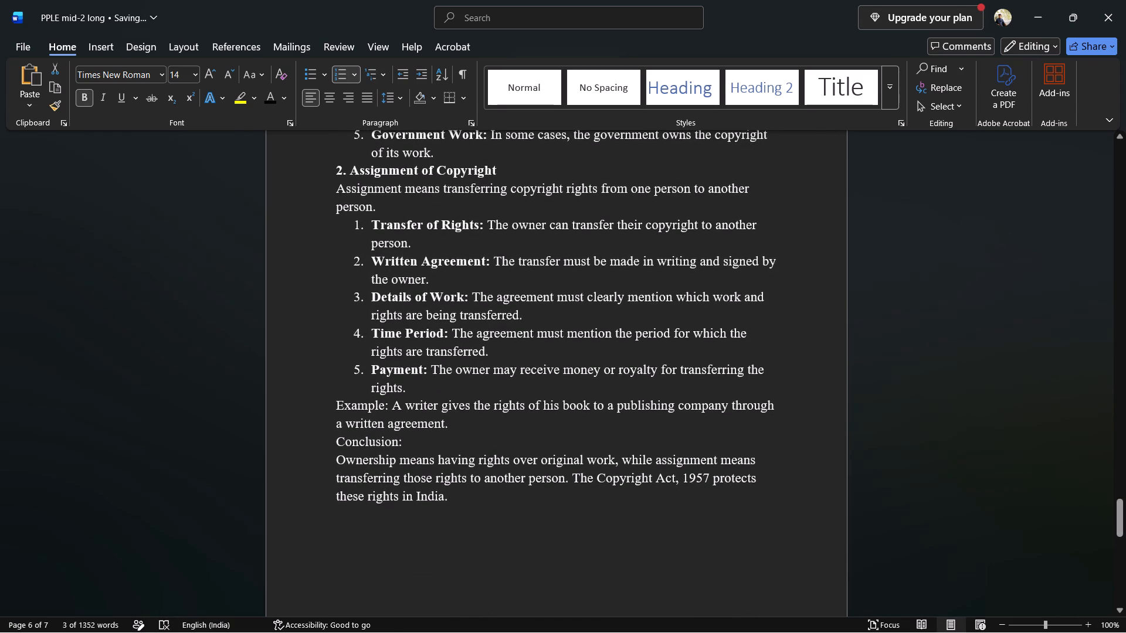
pyautogui.moveTo(385, 406); pyautogui.dragTo(321, 401)
pyautogui.hotkey('ctrl', 'b')
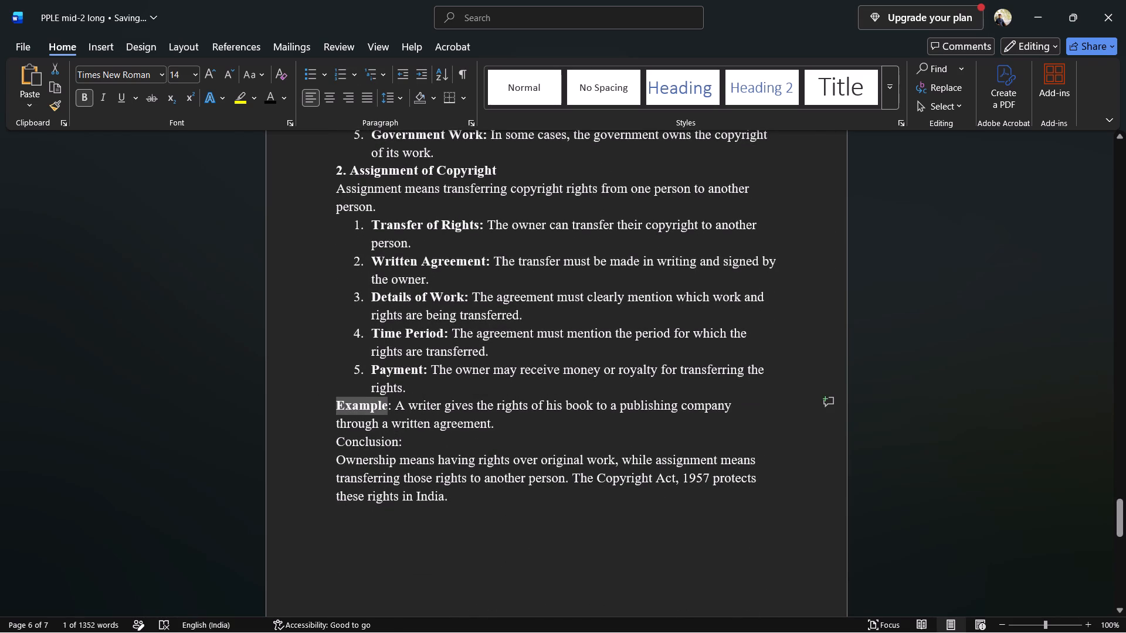
pyautogui.moveTo(417, 451); pyautogui.dragTo(345, 442)
pyautogui.hotkey('ctrl', 'b')
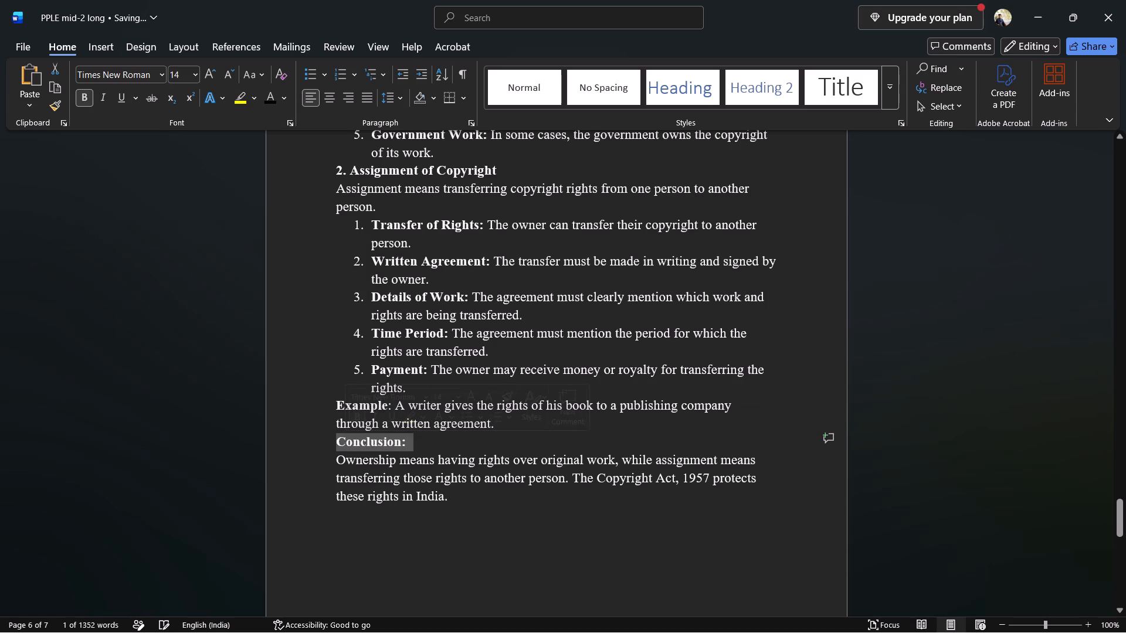
# Insert an arrow (-->) in front of the question 9 conclusion paragraph beginning "Ownership means having rights".
pyautogui.click(338, 460)
pyautogui.write('-->')
pyautogui.scroll(1, 468, 477)
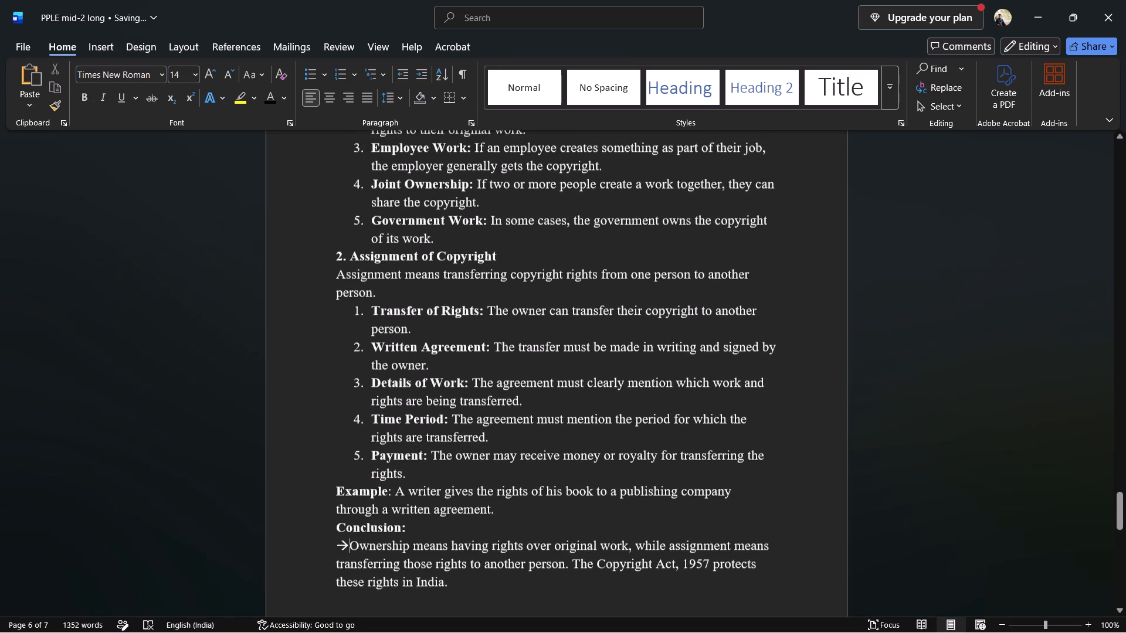
# Add three empty lines below the question 9 conclusion, after "these rights in India.".
pyautogui.scroll(1, 468, 477)
pyautogui.scroll(-1, 468, 477)
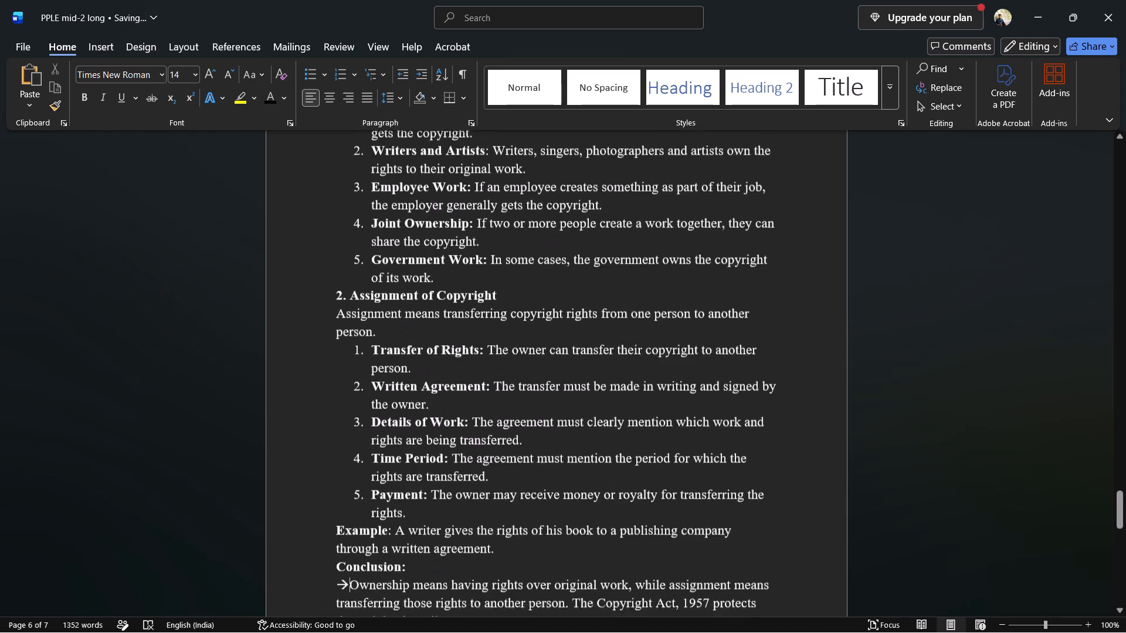
pyautogui.scroll(-1, 468, 477)
pyautogui.click(464, 477)
pyautogui.press('Return')
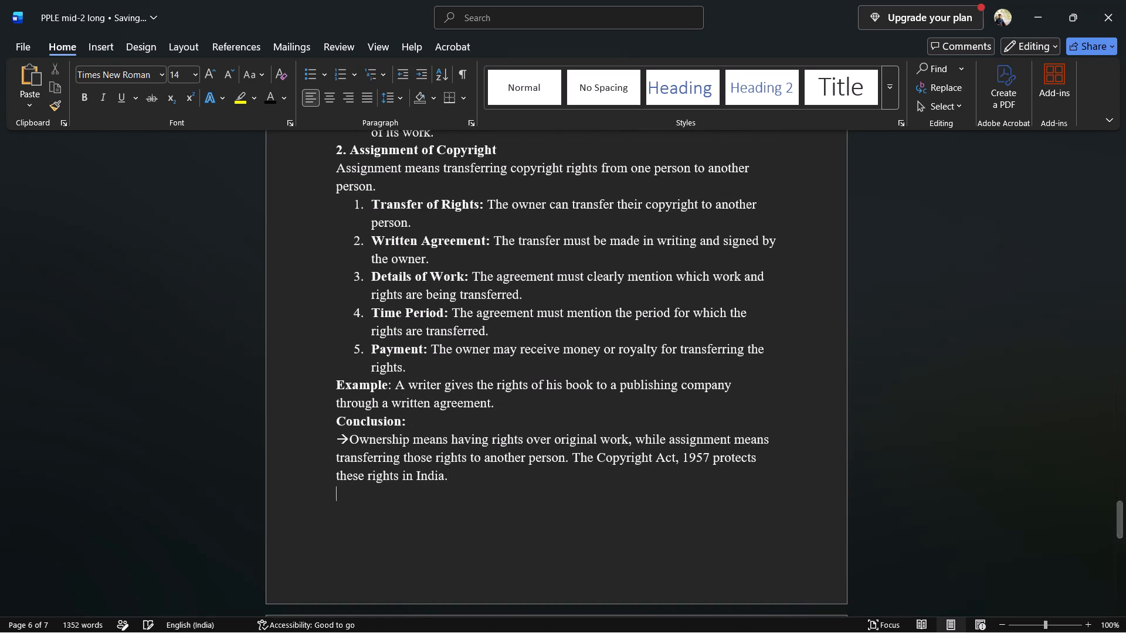
pyautogui.press('Return')
pyautogui.press('Return')
pyautogui.press('Return')
pyautogui.press('BackSpace')
pyautogui.press('BackSpace')
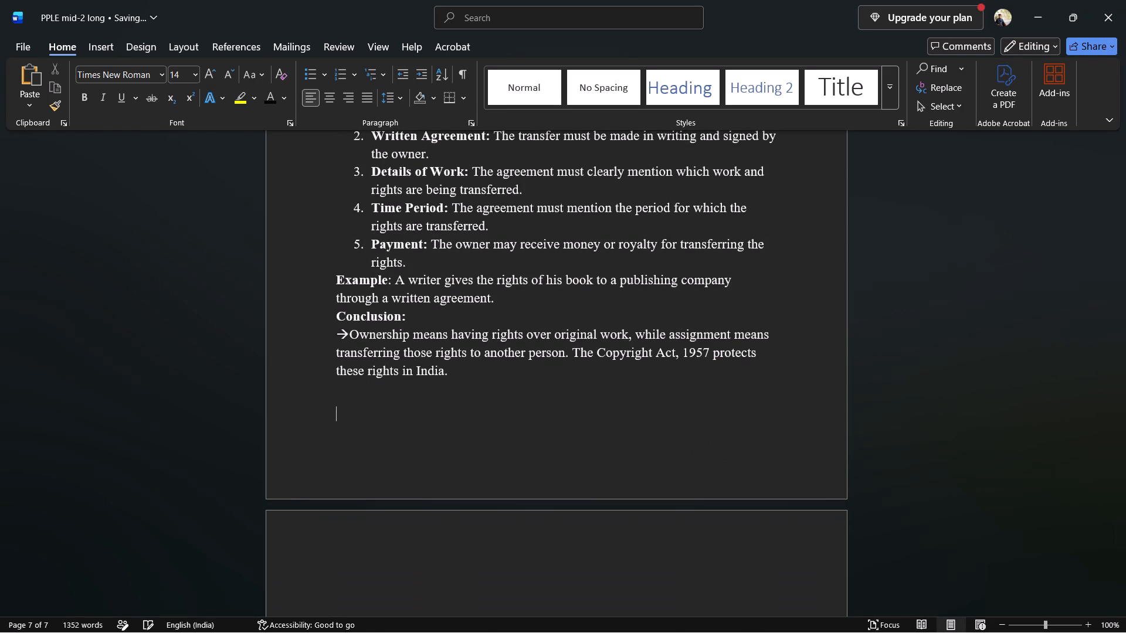
pyautogui.press('Return')
pyautogui.hotkey('alt', 'Tab')
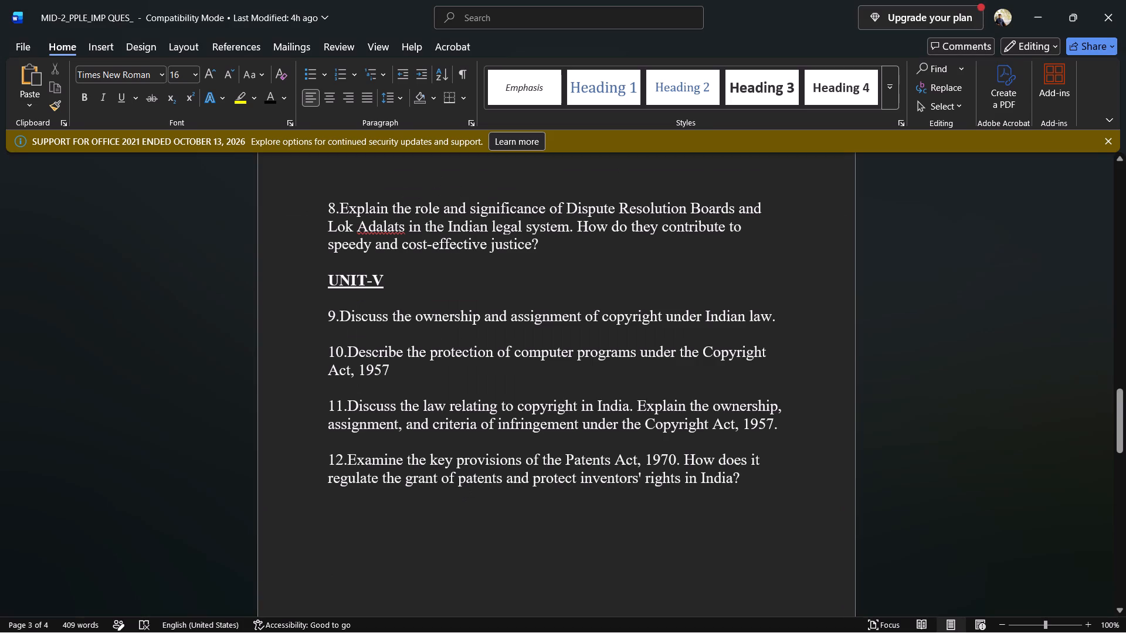
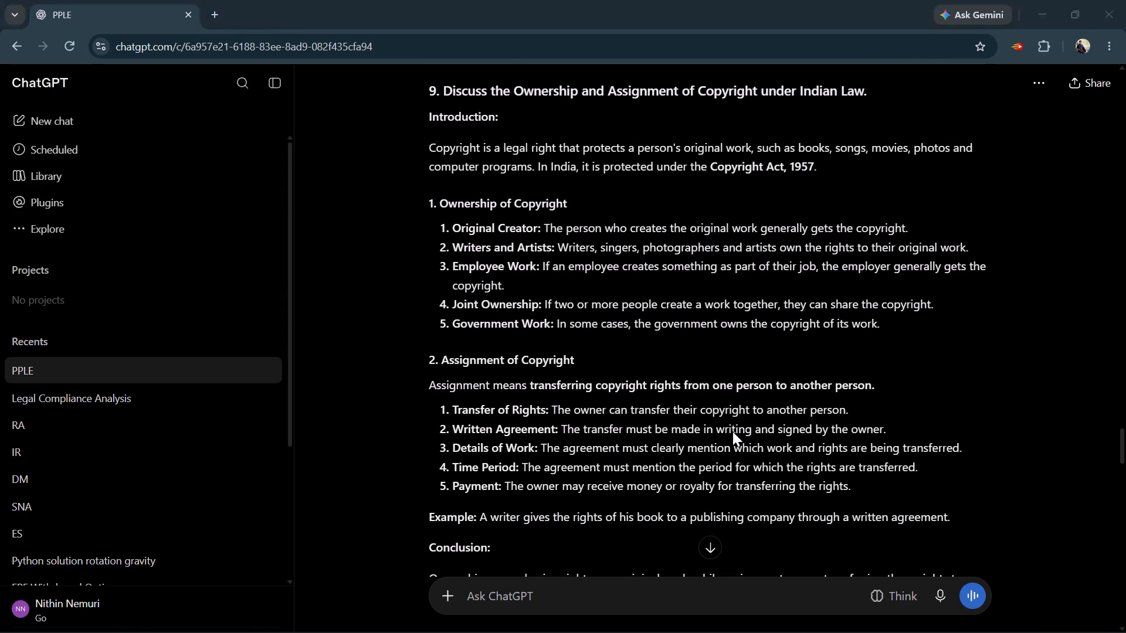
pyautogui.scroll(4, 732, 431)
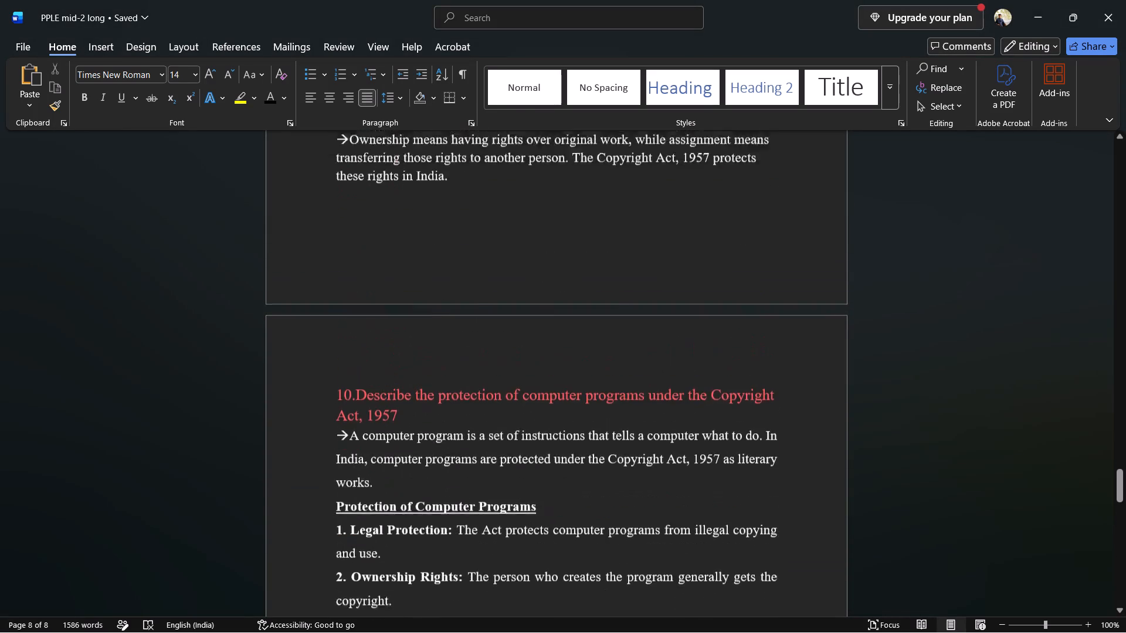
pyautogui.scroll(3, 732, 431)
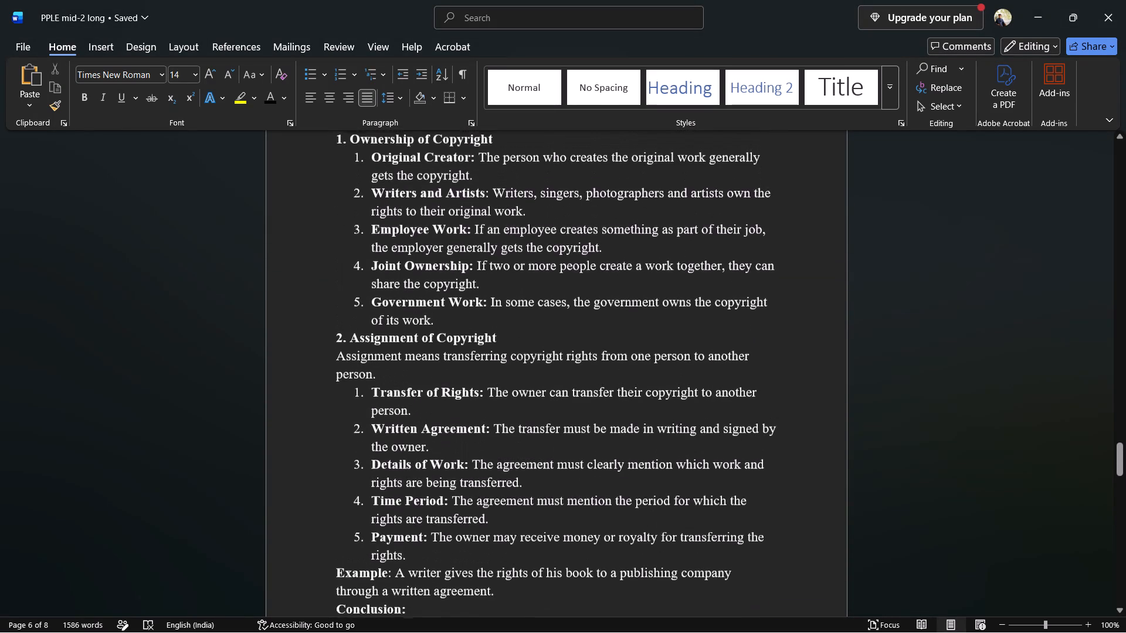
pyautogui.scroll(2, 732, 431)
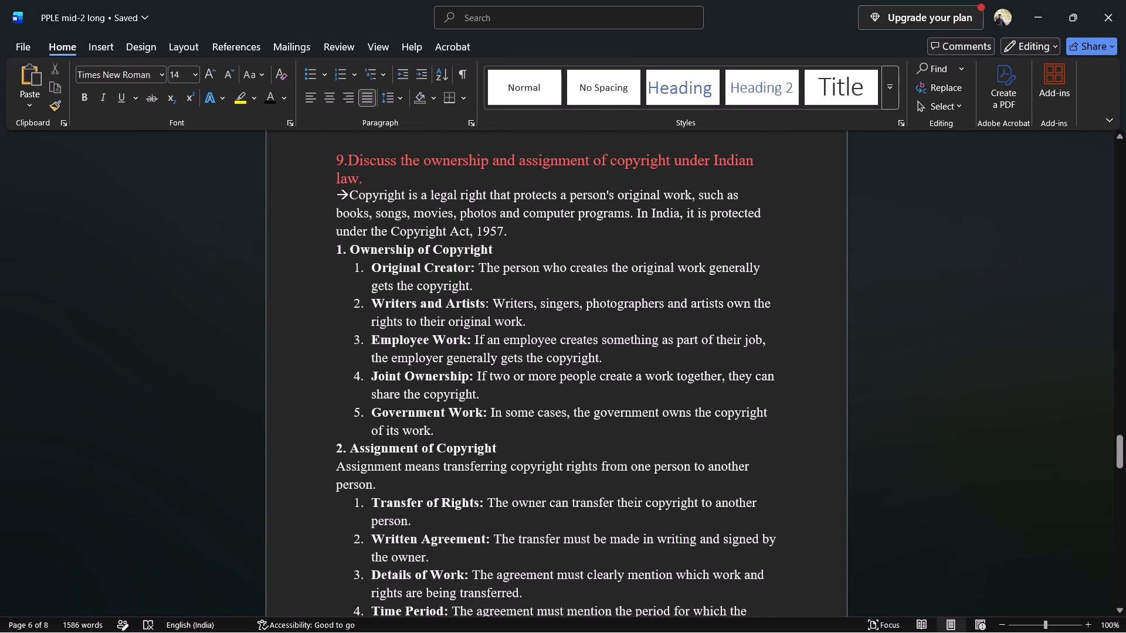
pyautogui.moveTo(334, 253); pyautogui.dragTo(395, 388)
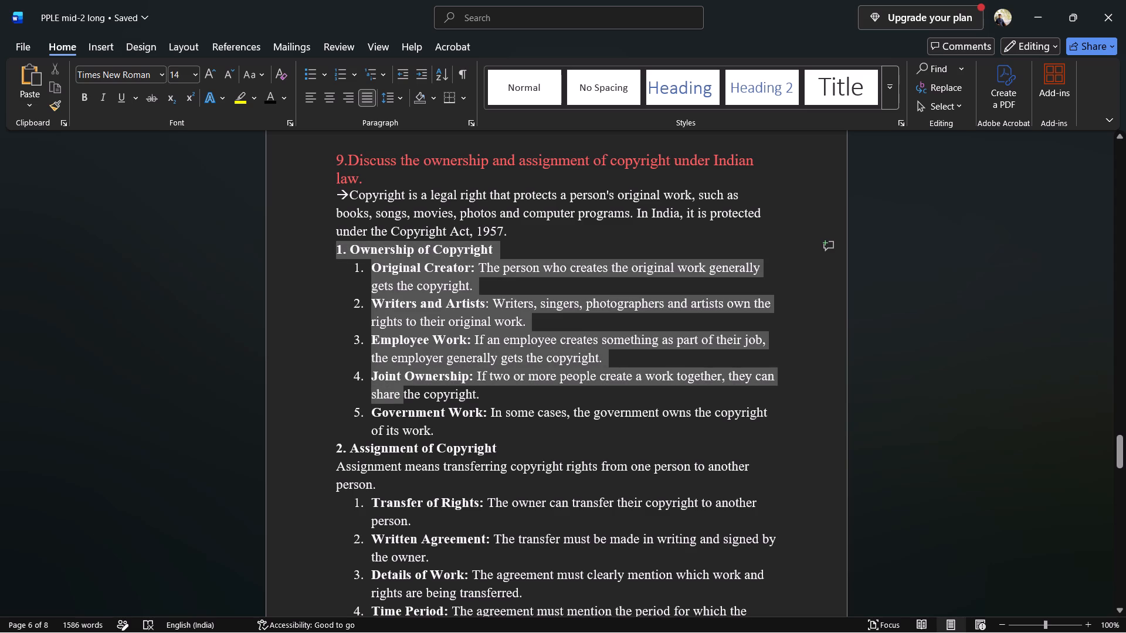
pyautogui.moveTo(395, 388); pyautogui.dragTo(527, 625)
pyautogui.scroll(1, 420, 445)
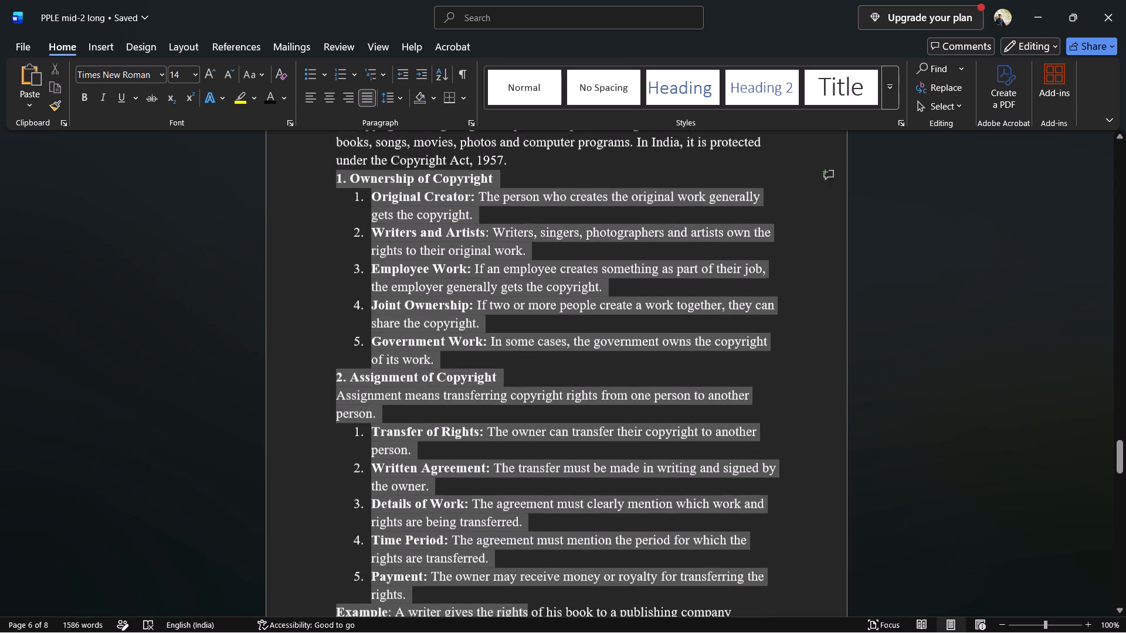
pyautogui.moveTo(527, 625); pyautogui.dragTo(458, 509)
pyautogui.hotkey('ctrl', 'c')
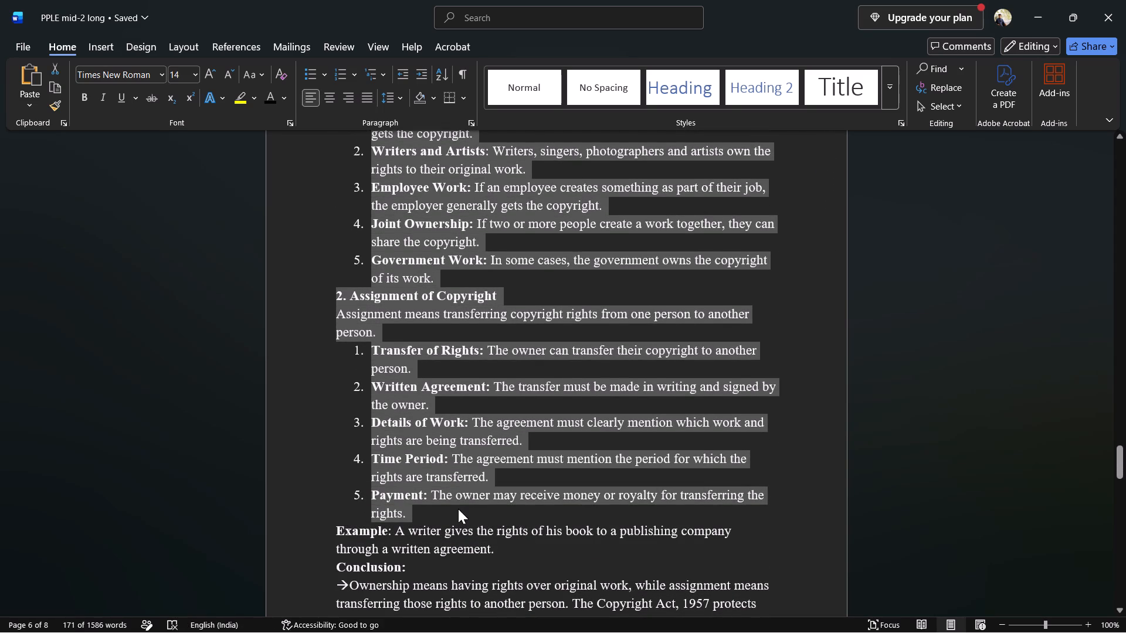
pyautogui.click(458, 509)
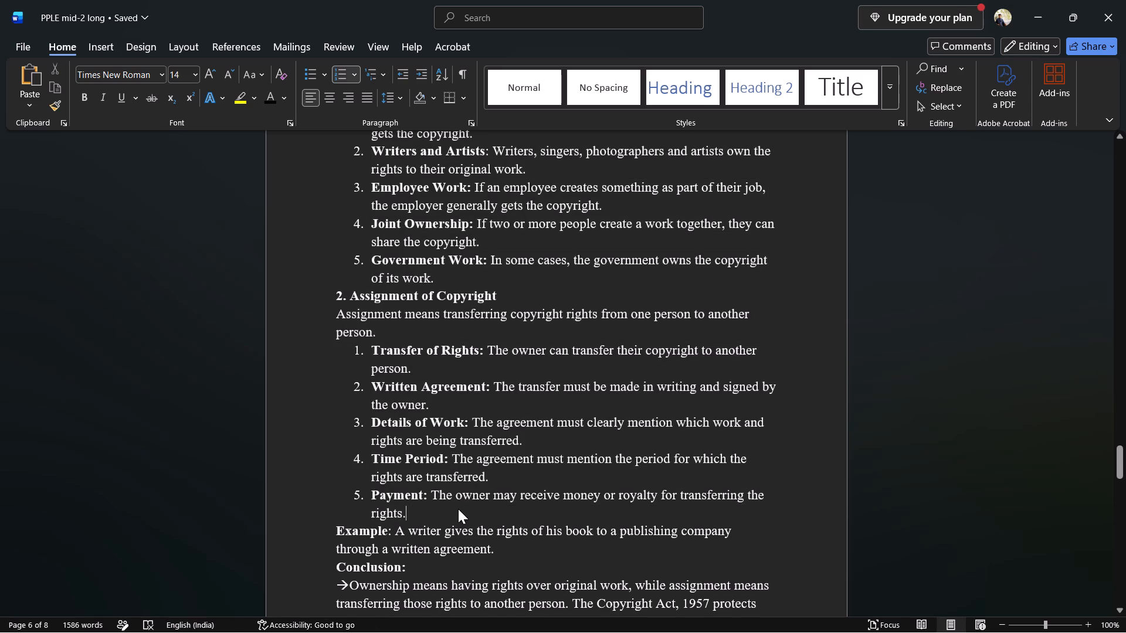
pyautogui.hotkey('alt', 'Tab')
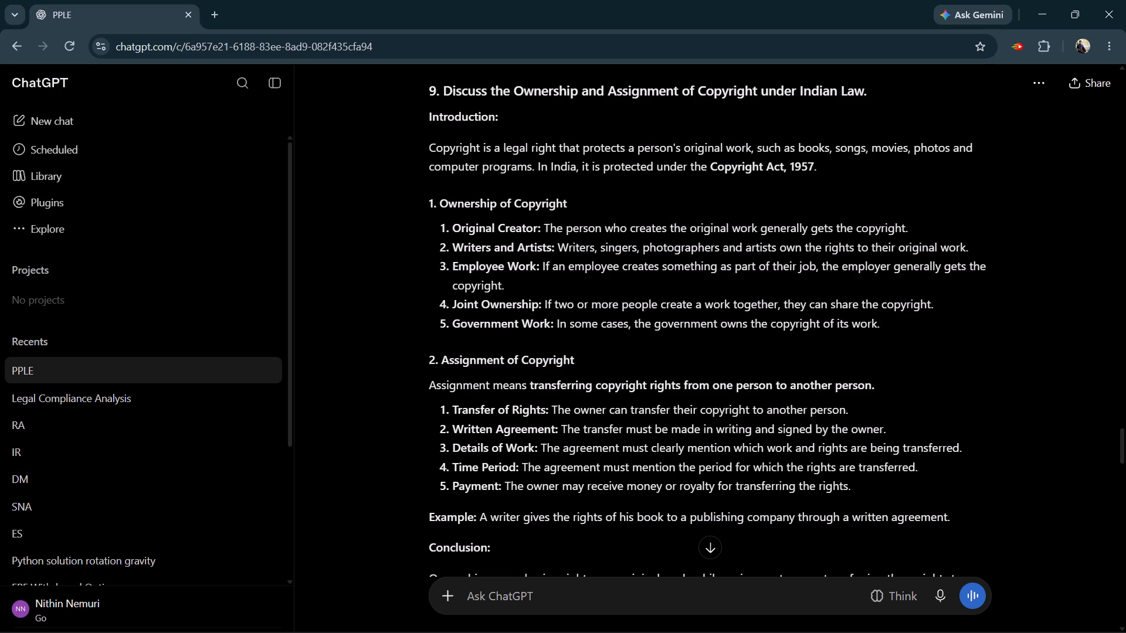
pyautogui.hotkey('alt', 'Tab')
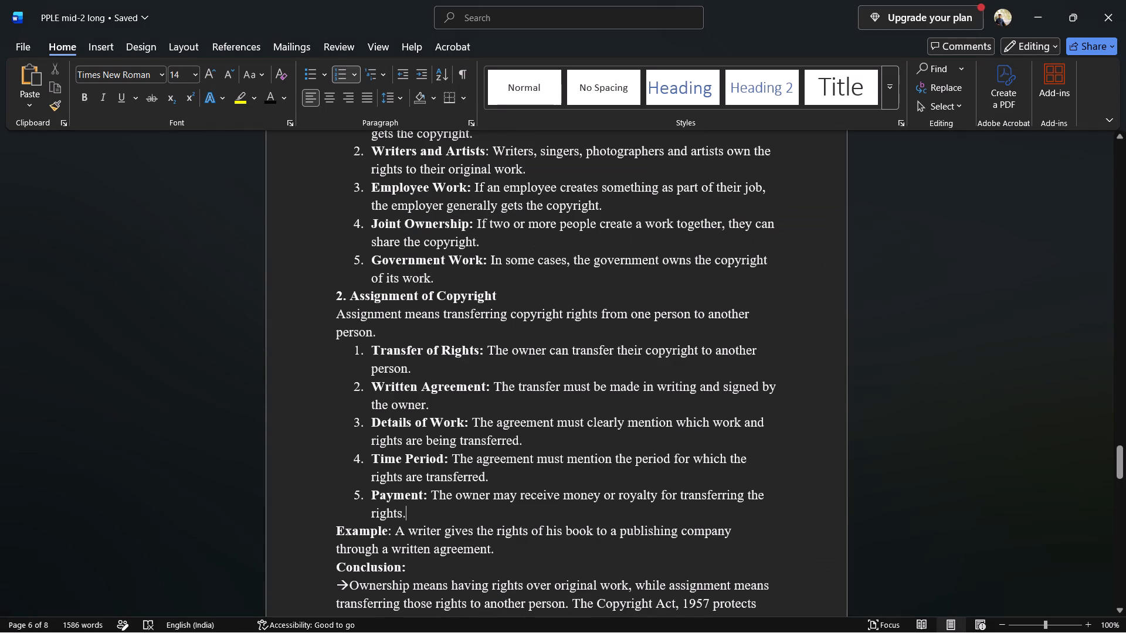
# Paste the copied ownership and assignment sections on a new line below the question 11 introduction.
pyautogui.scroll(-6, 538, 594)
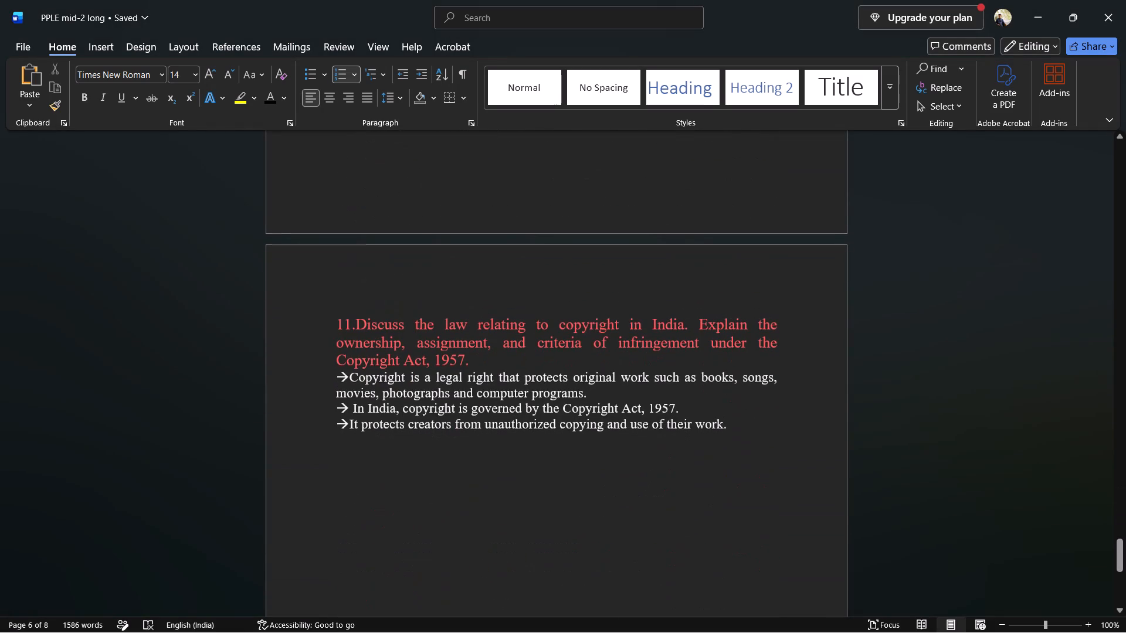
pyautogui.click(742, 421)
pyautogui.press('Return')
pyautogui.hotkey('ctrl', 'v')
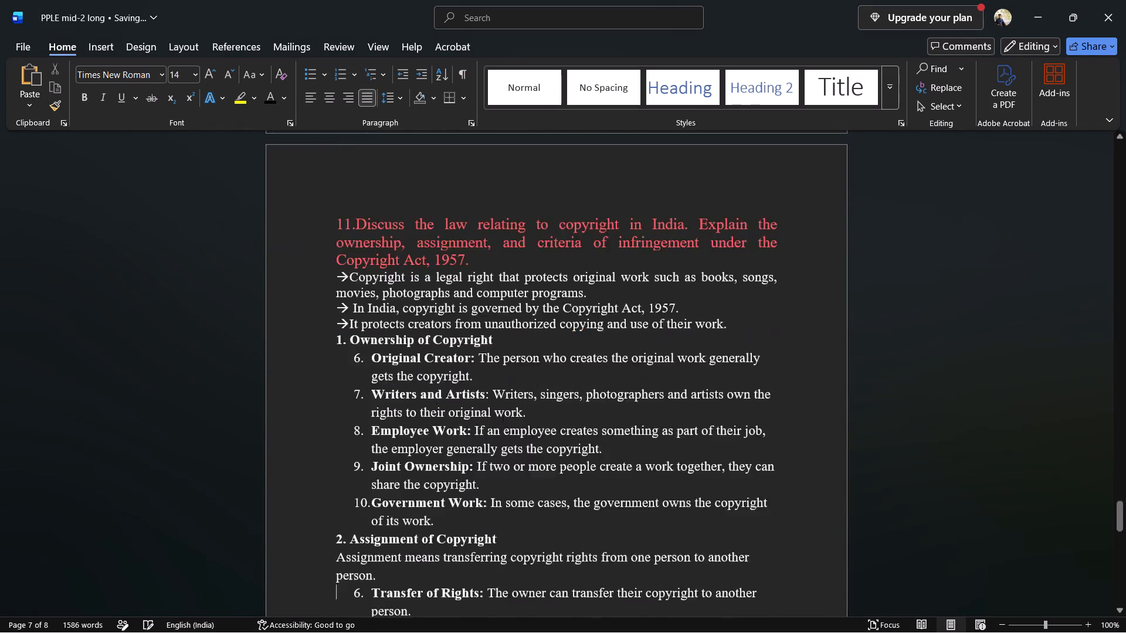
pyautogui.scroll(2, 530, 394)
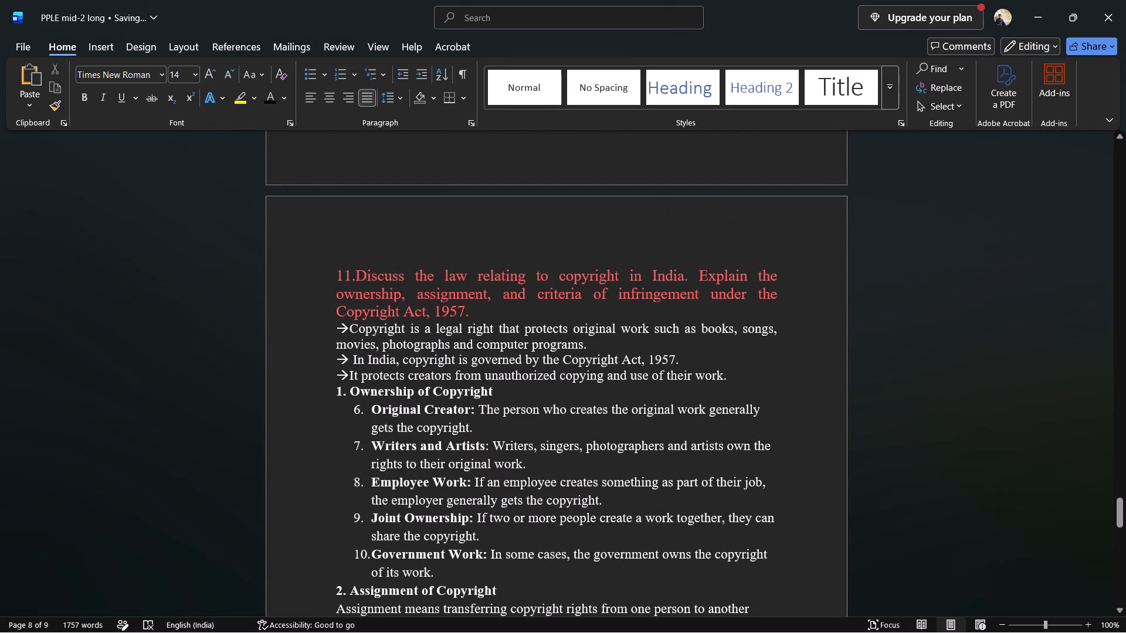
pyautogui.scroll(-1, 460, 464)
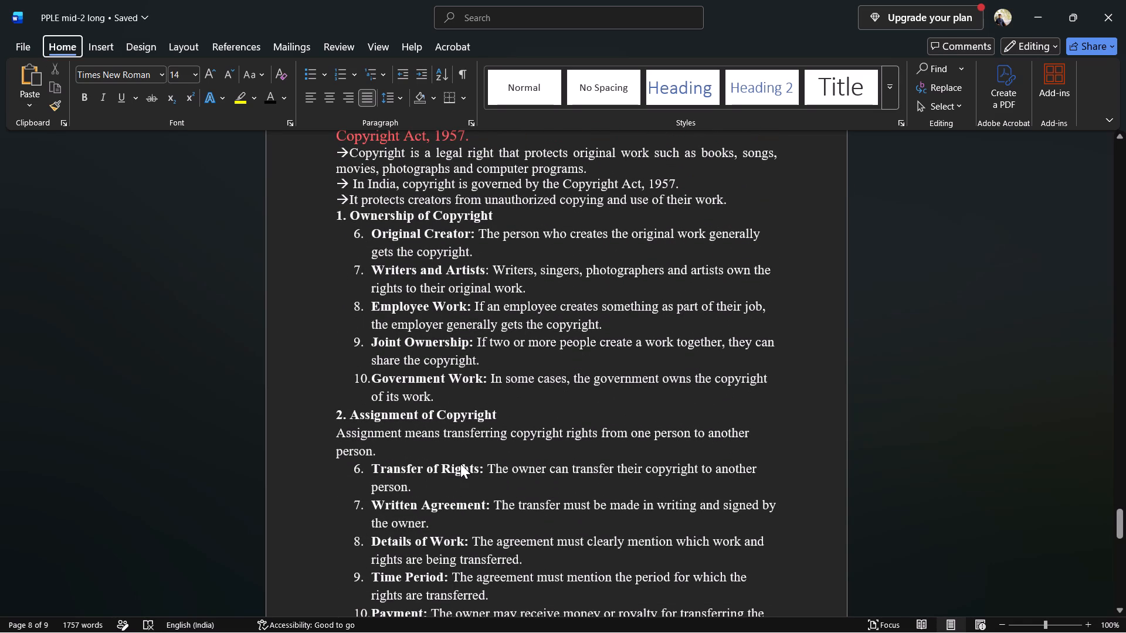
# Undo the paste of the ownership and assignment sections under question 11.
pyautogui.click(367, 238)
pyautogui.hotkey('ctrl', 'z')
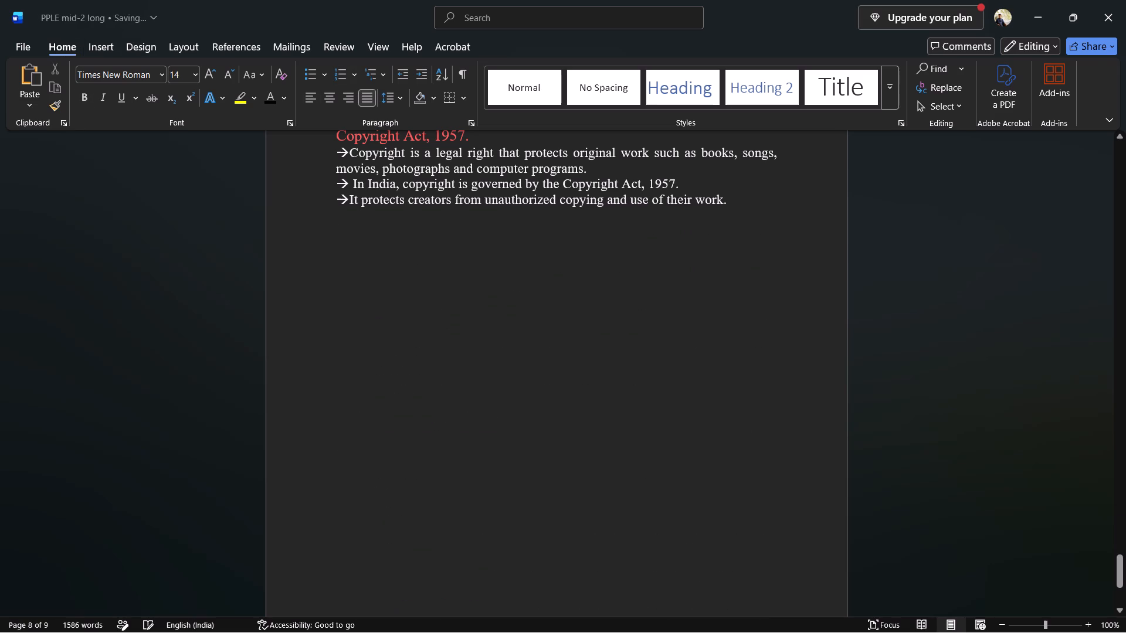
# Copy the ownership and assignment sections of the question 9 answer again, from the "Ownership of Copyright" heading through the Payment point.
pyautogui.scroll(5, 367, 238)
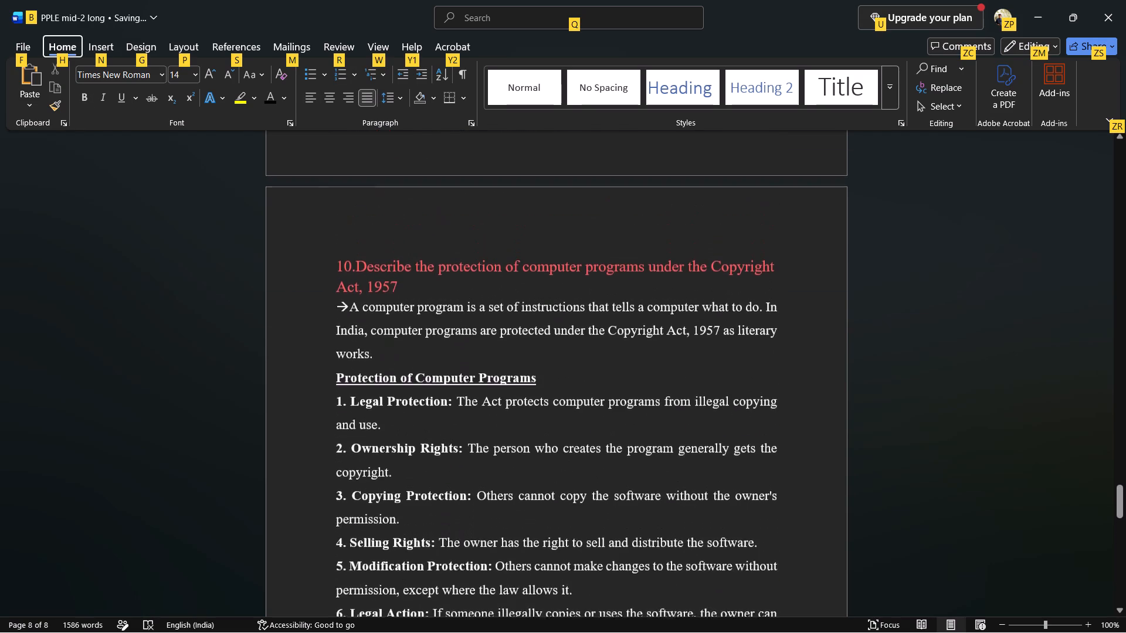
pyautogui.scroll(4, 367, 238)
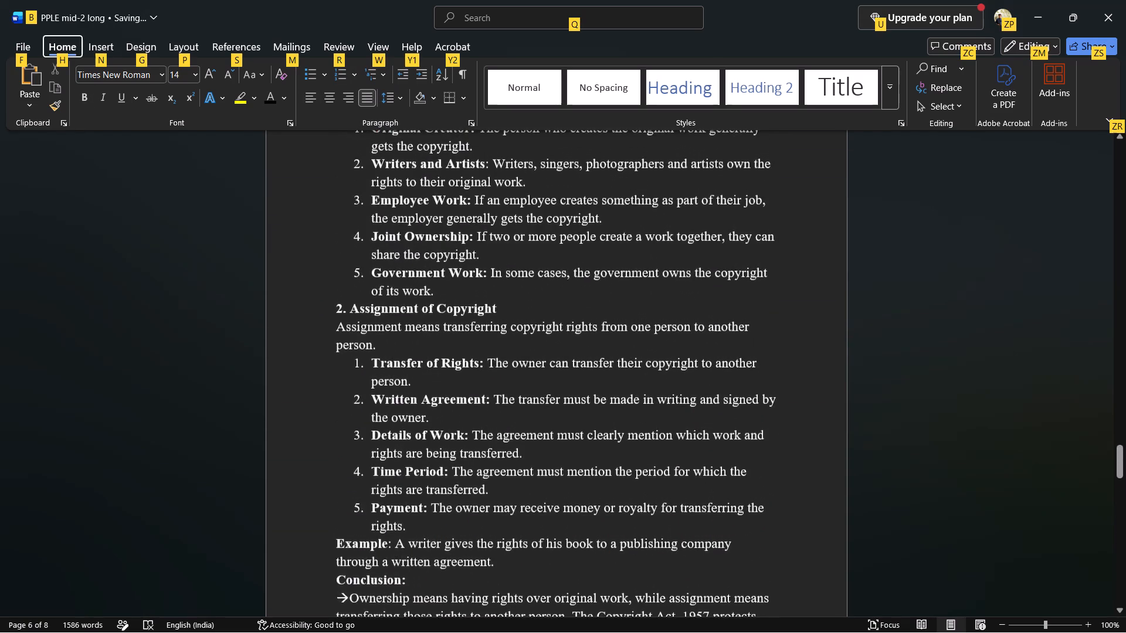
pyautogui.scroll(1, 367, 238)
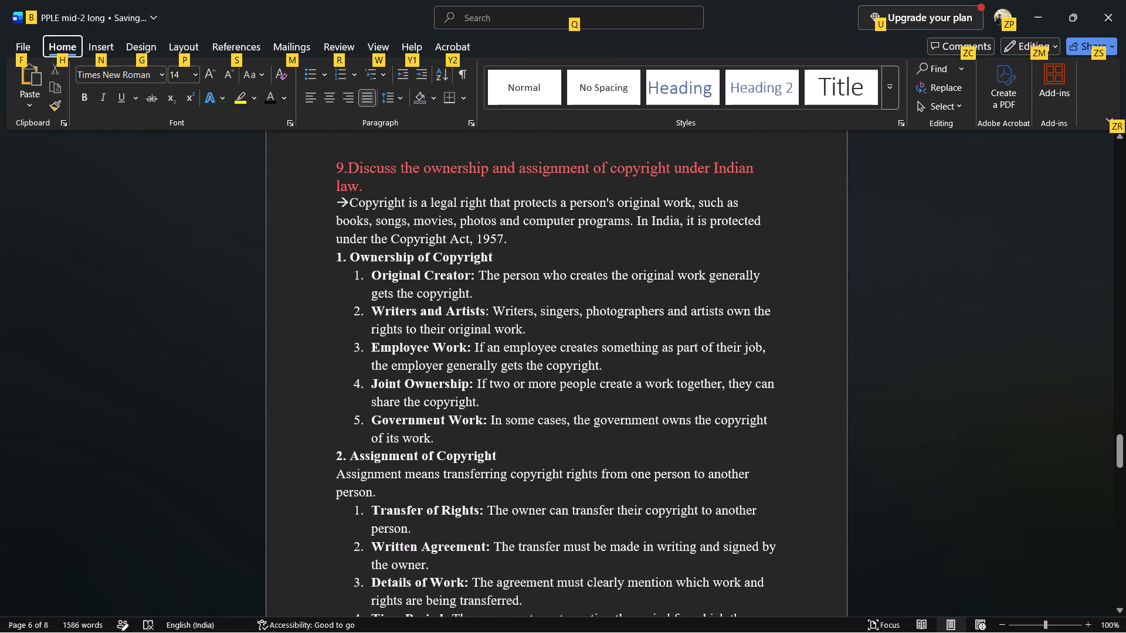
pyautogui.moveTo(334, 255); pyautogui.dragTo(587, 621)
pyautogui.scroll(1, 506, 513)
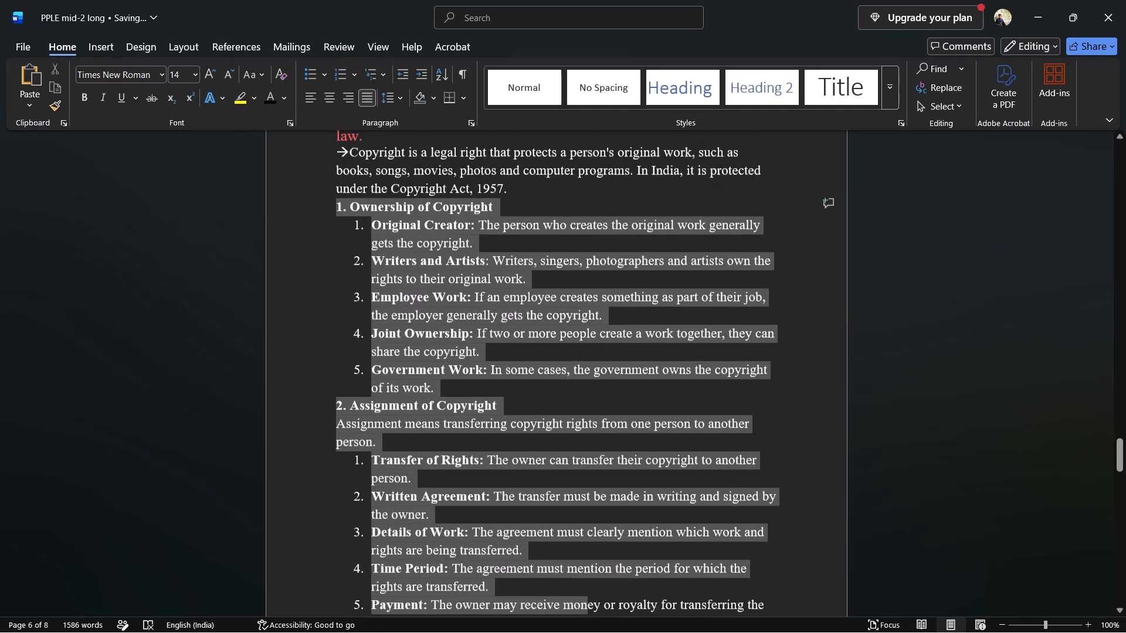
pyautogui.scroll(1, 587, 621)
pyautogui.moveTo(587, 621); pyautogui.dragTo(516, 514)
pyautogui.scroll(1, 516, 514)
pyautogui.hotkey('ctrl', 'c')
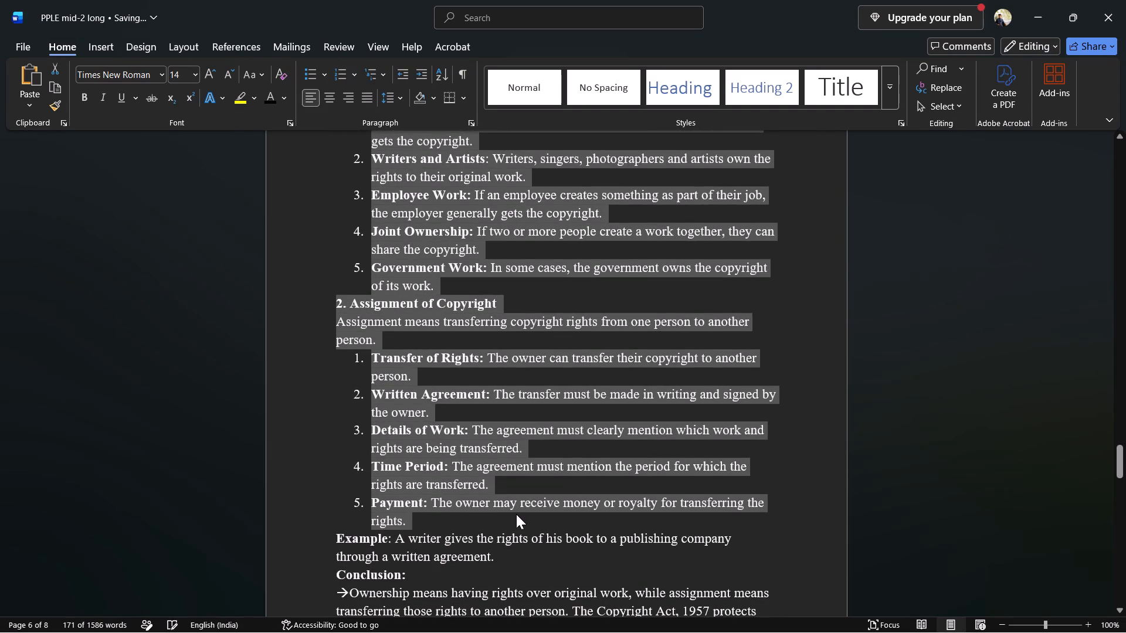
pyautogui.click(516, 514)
# Add two new lines after the last sentence of the question 11 introduction.
pyautogui.scroll(-5, 516, 514)
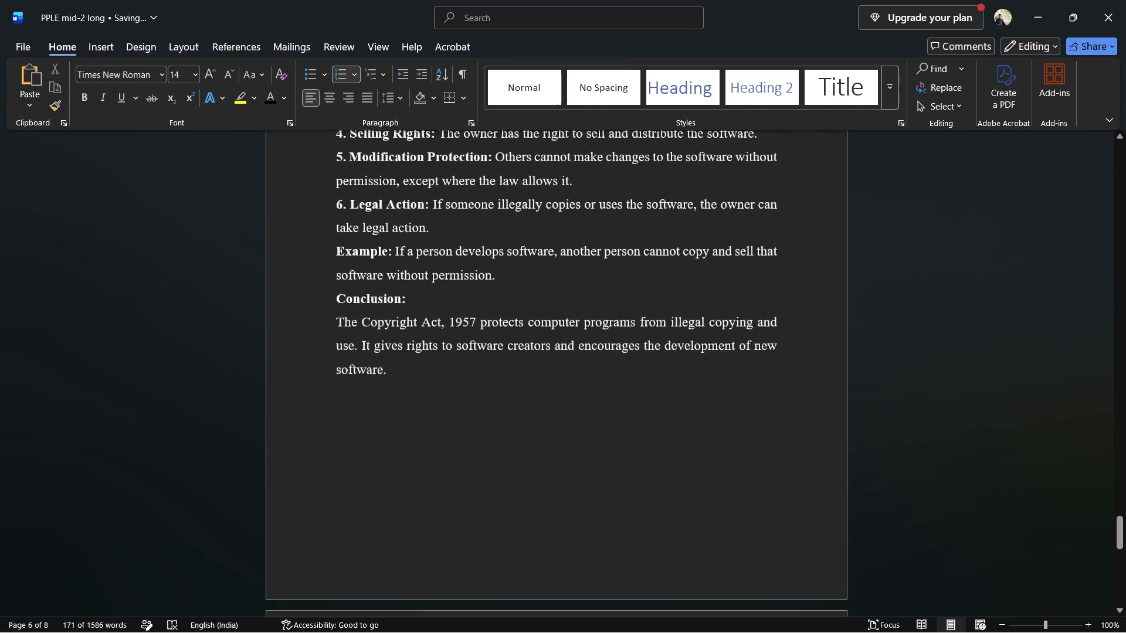
pyautogui.scroll(-2, 516, 514)
pyautogui.click(757, 506)
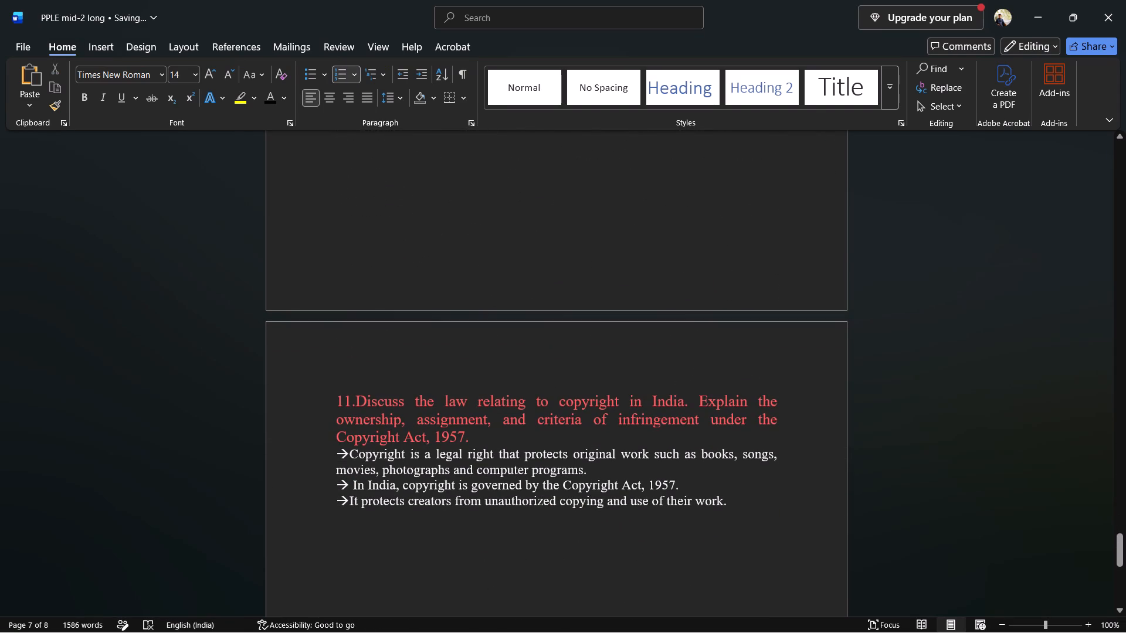
pyautogui.press('Return')
pyautogui.press('Return')
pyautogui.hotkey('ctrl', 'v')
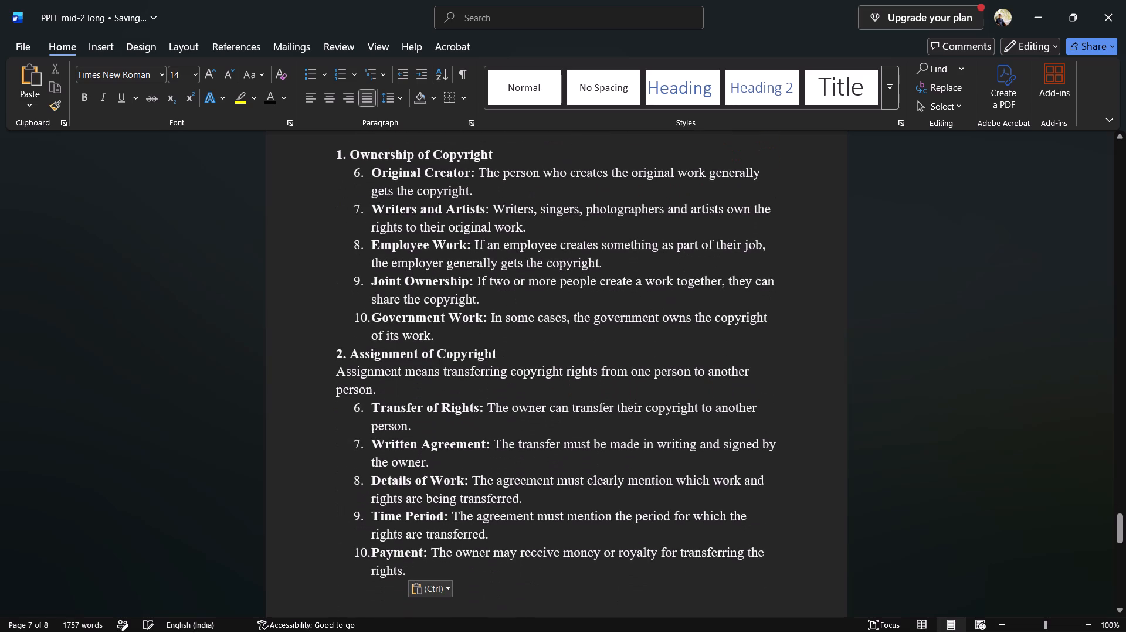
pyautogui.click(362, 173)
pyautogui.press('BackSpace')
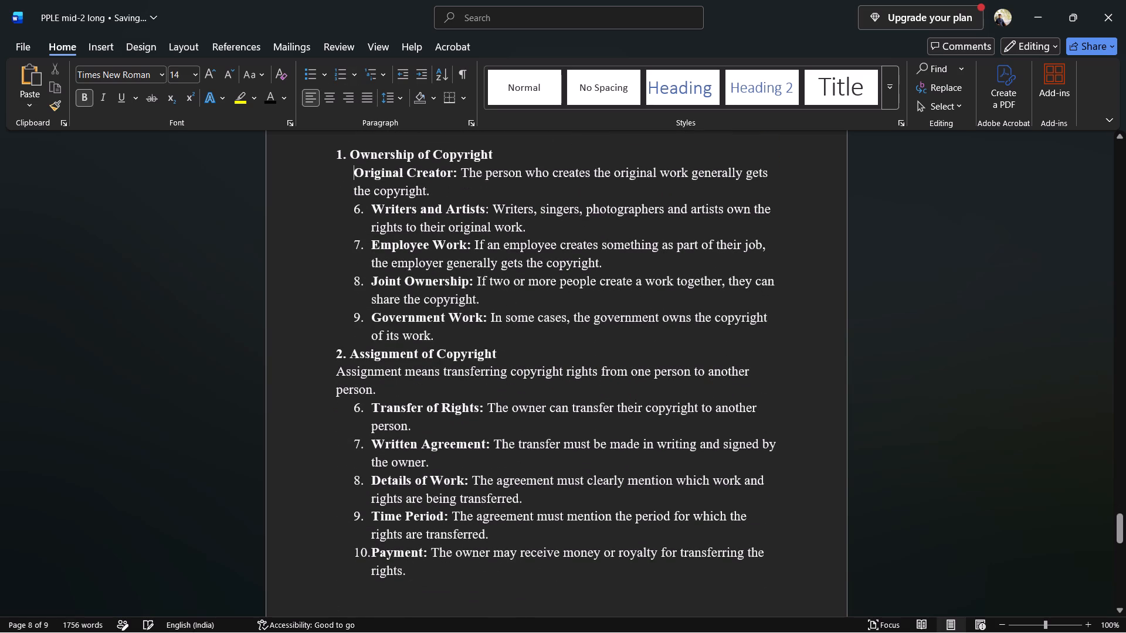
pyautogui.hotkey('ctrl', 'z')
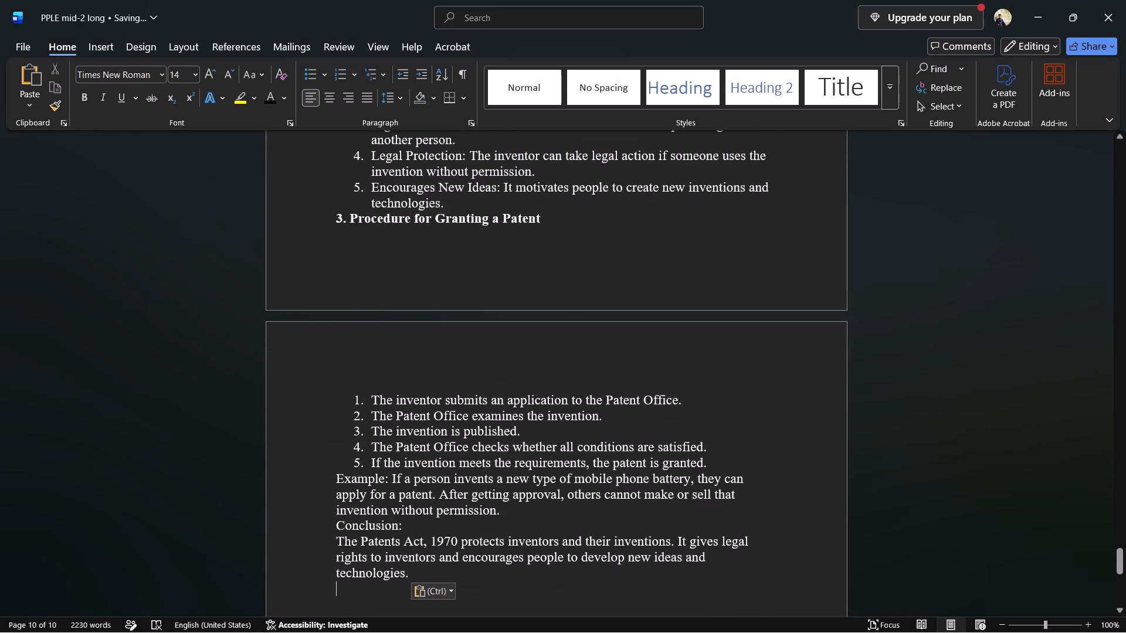
# Set the line spacing of the whole pasted question 12 answer to 1.5.
pyautogui.moveTo(420, 576); pyautogui.dragTo(289, 106)
pyautogui.scroll(1, 291, 111)
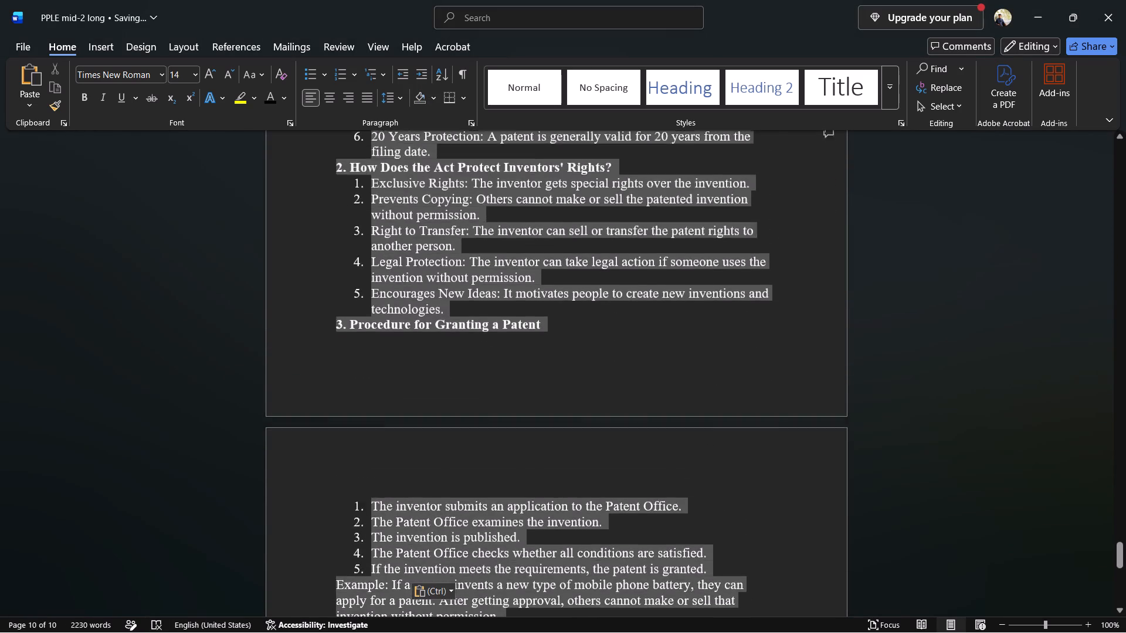
pyautogui.scroll(1, 289, 106)
pyautogui.moveTo(289, 106); pyautogui.dragTo(318, 263)
pyautogui.scroll(1, 318, 263)
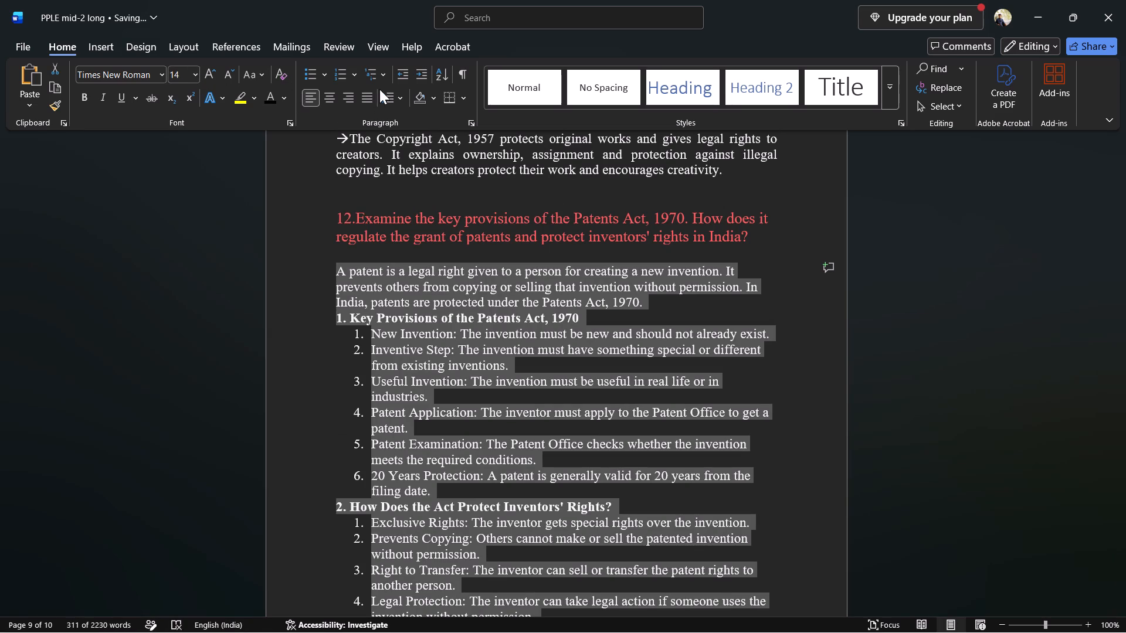
pyautogui.click(400, 102)
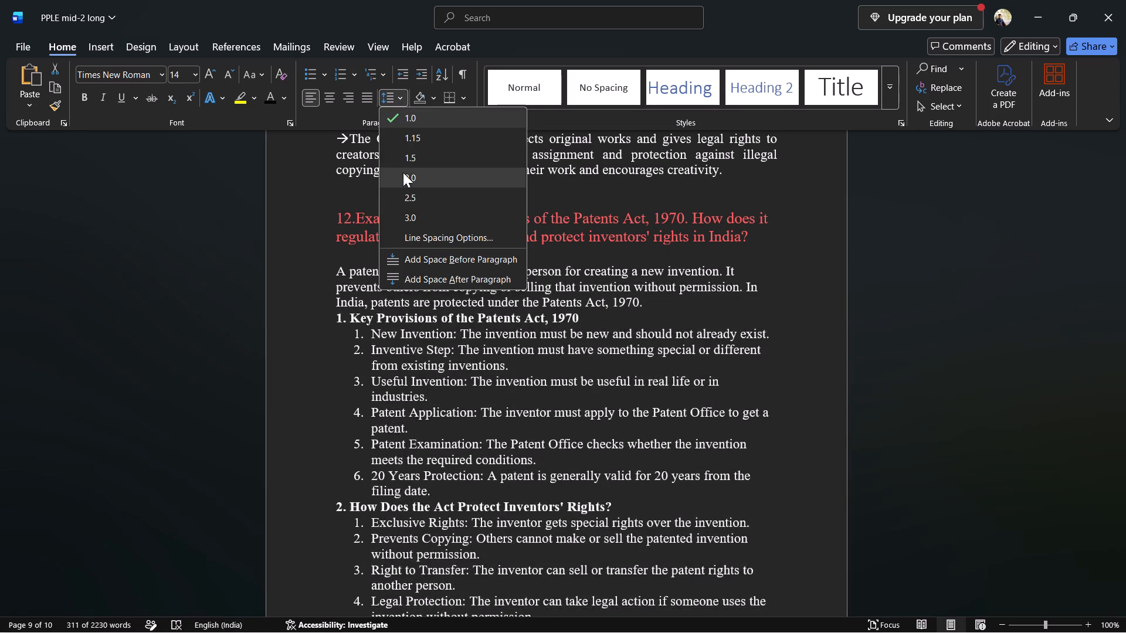
pyautogui.click(416, 158)
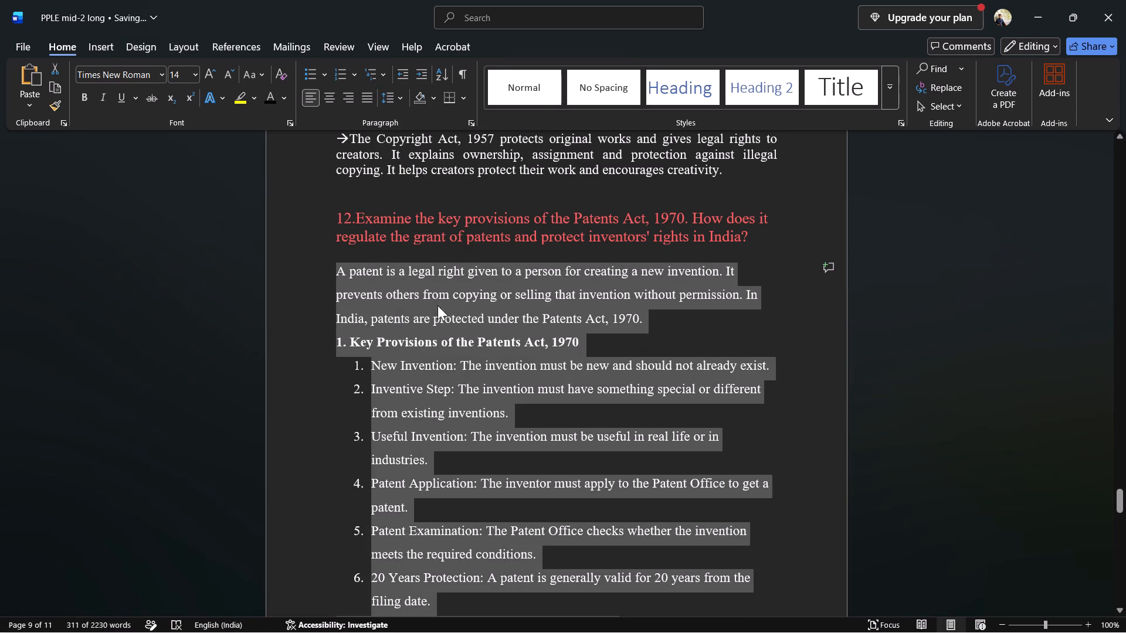
# Insert an arrow ("-->") before the opening paragraph "A patent is a legal right".
pyautogui.click(334, 273)
pyautogui.write('-->')
# Bold the lead-in labels of all six points under "Key Provisions of the Patents Act, 1970", from New Invention to 20 Years Protection.
pyautogui.scroll(-1, 539, 384)
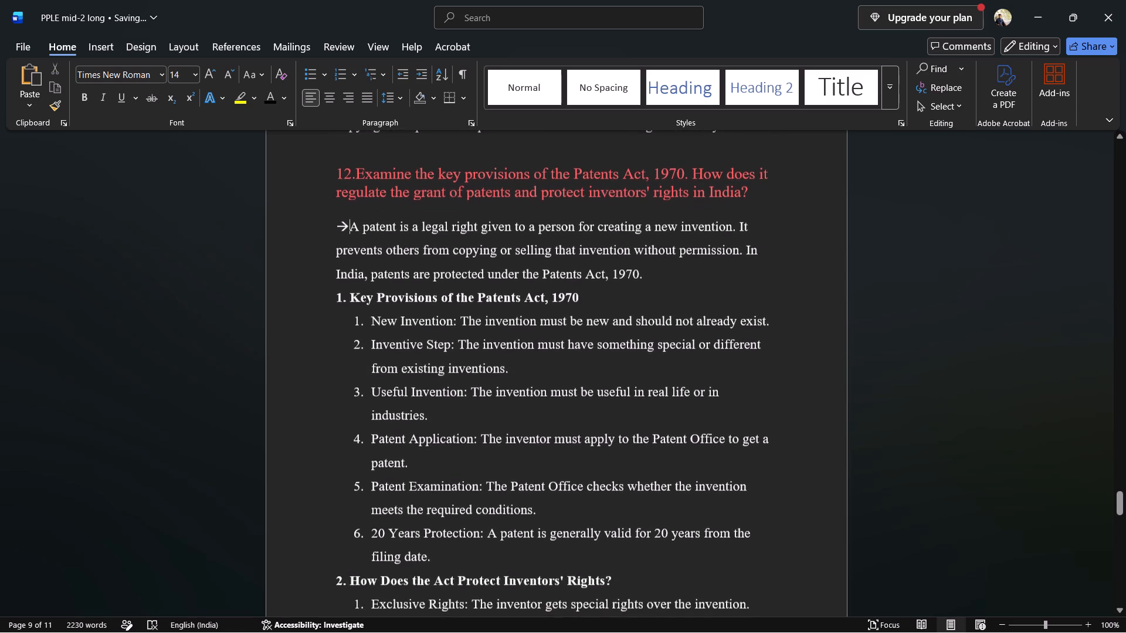
pyautogui.scroll(-1, 539, 384)
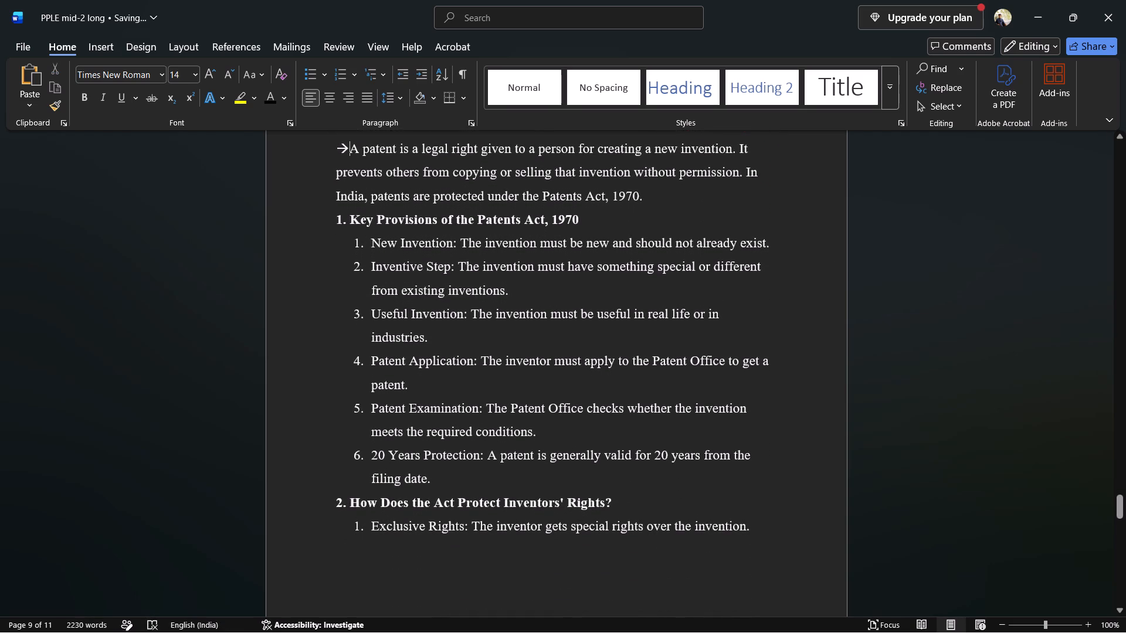
pyautogui.moveTo(459, 244); pyautogui.dragTo(374, 246)
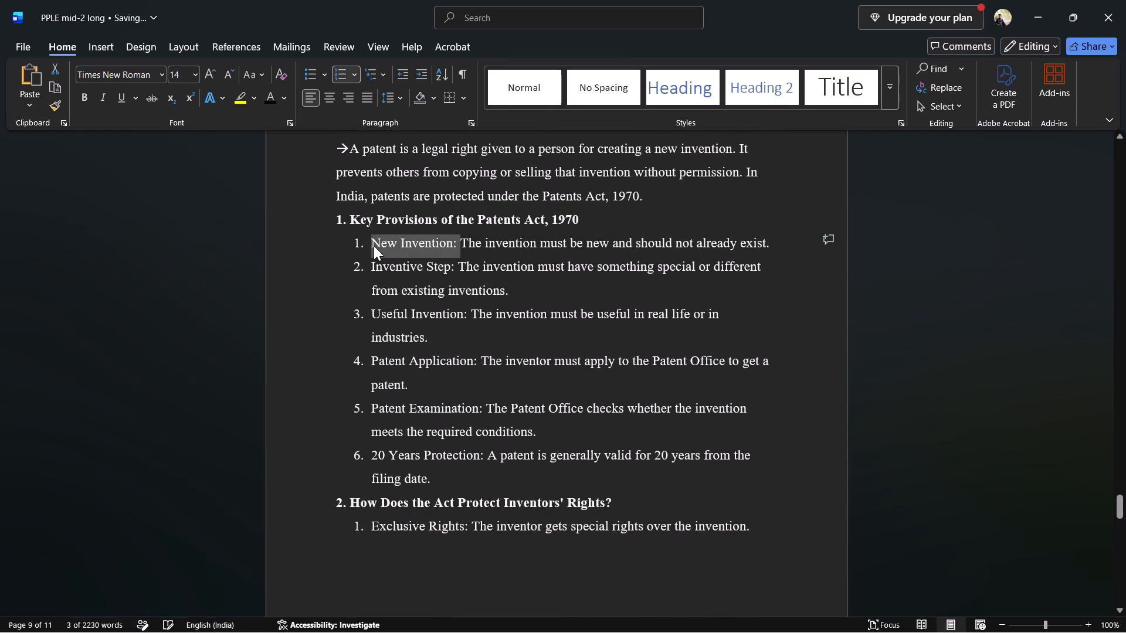
pyautogui.hotkey('ctrl', 'b')
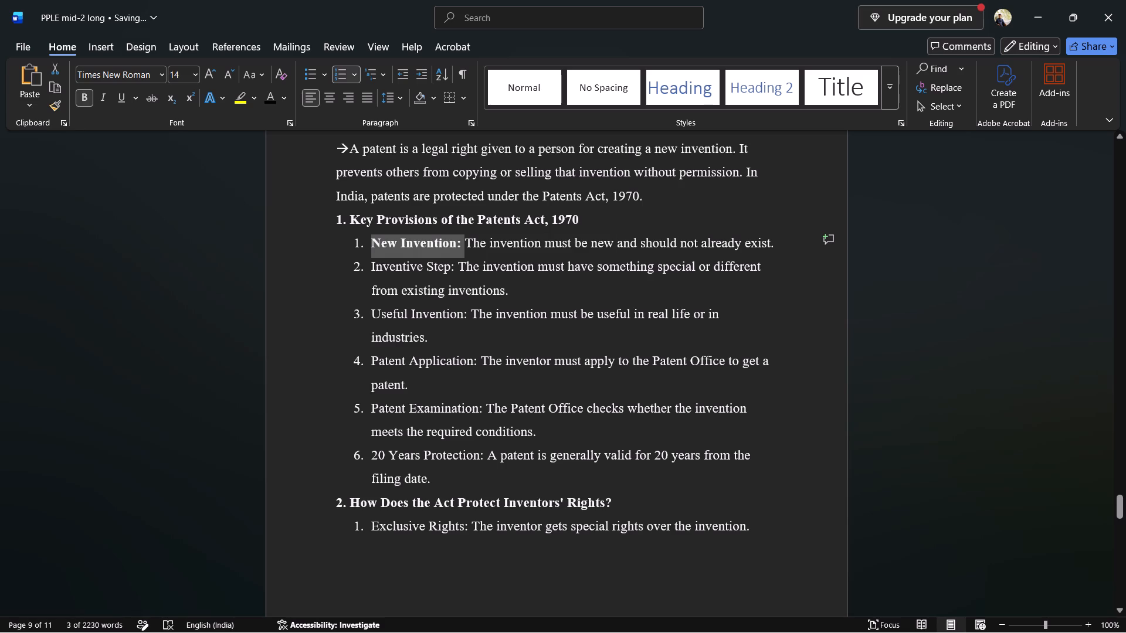
pyautogui.moveTo(452, 272); pyautogui.dragTo(374, 269)
pyautogui.hotkey('ctrl', 'b')
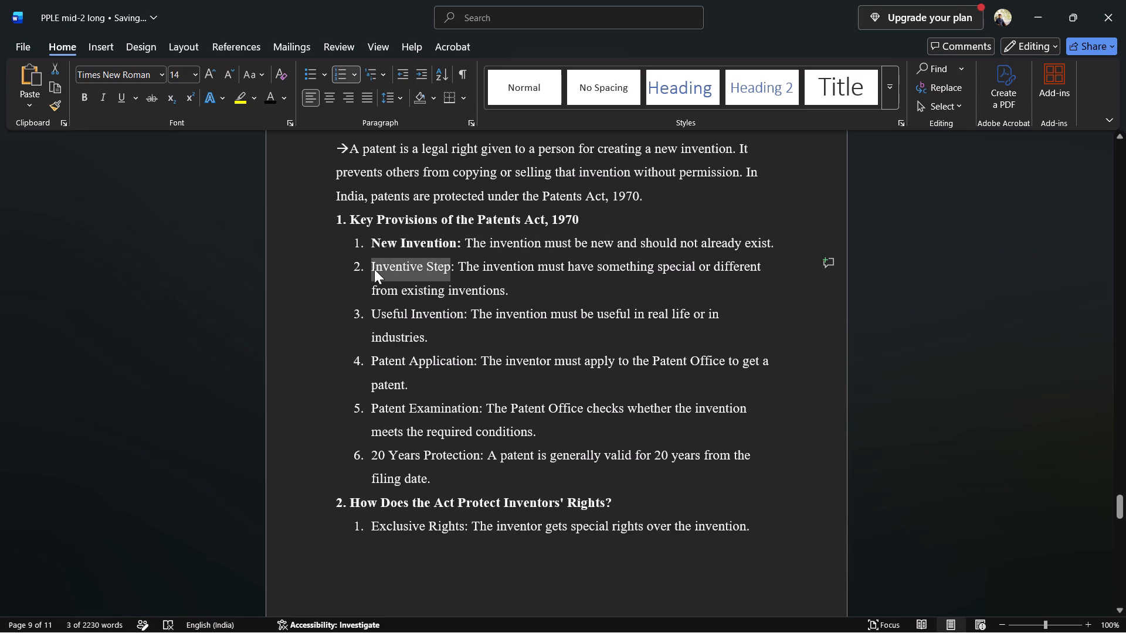
pyautogui.moveTo(467, 316); pyautogui.dragTo(379, 313)
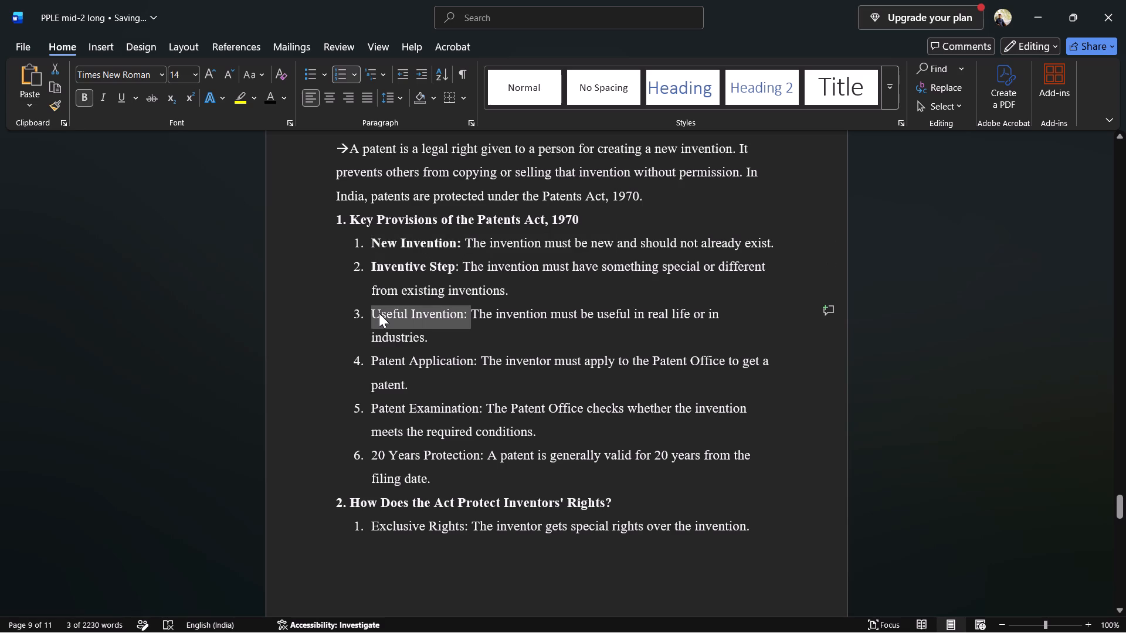
pyautogui.hotkey('ctrl', 'b')
pyautogui.moveTo(476, 363); pyautogui.dragTo(391, 368)
pyautogui.hotkey('ctrl', 'b')
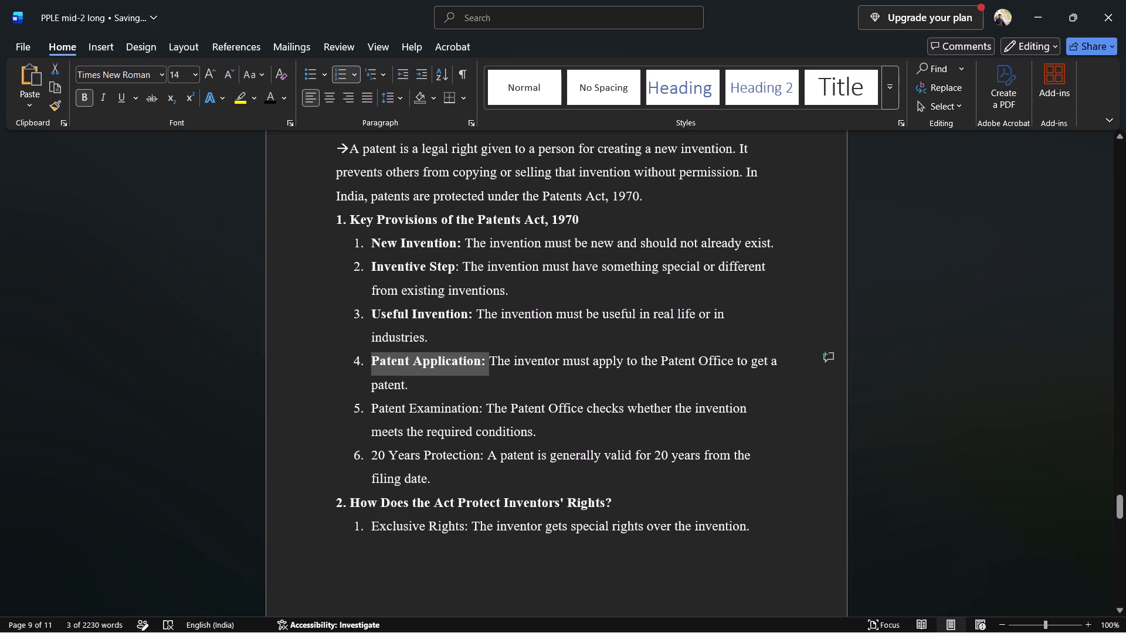
pyautogui.moveTo(484, 410); pyautogui.dragTo(378, 422)
pyautogui.hotkey('ctrl', 'b')
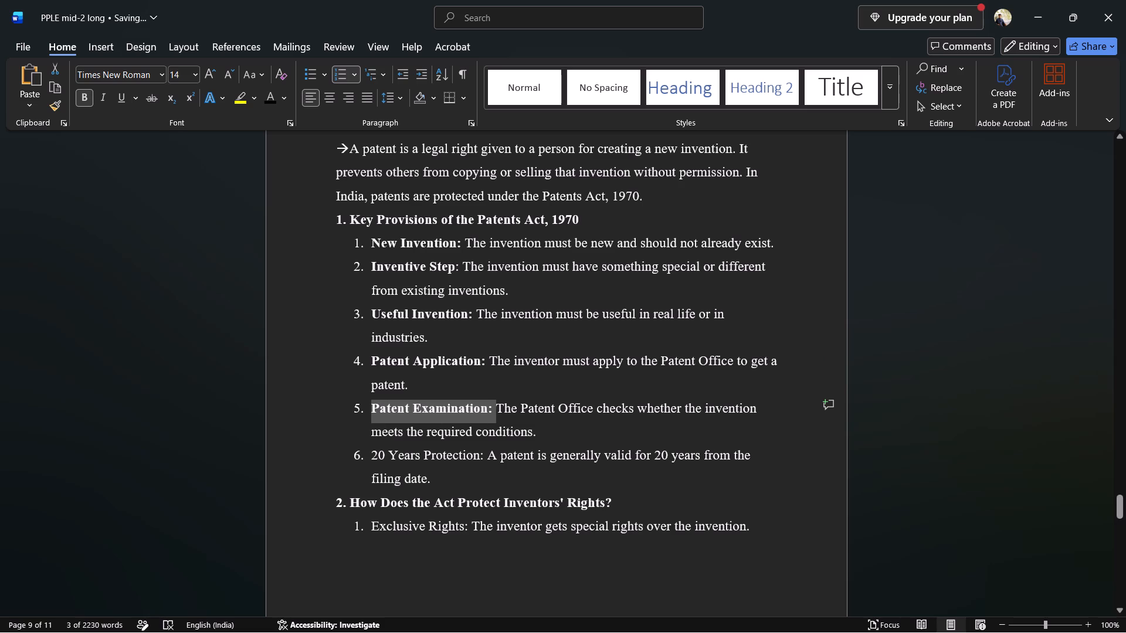
pyautogui.moveTo(487, 455); pyautogui.dragTo(372, 452)
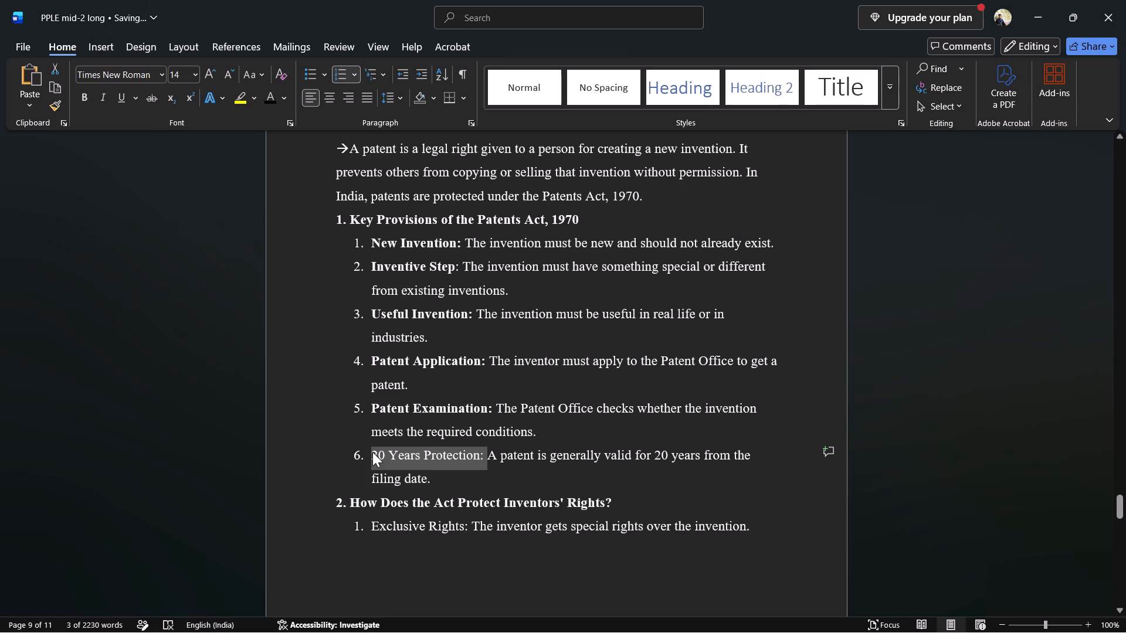
pyautogui.hotkey('ctrl', 'b')
# Bold the lead-in labels of all five points under "How Does the Act Protect Inventors' Rights?", from Exclusive Rights to Encourages New Ideas.
pyautogui.scroll(-1, 517, 465)
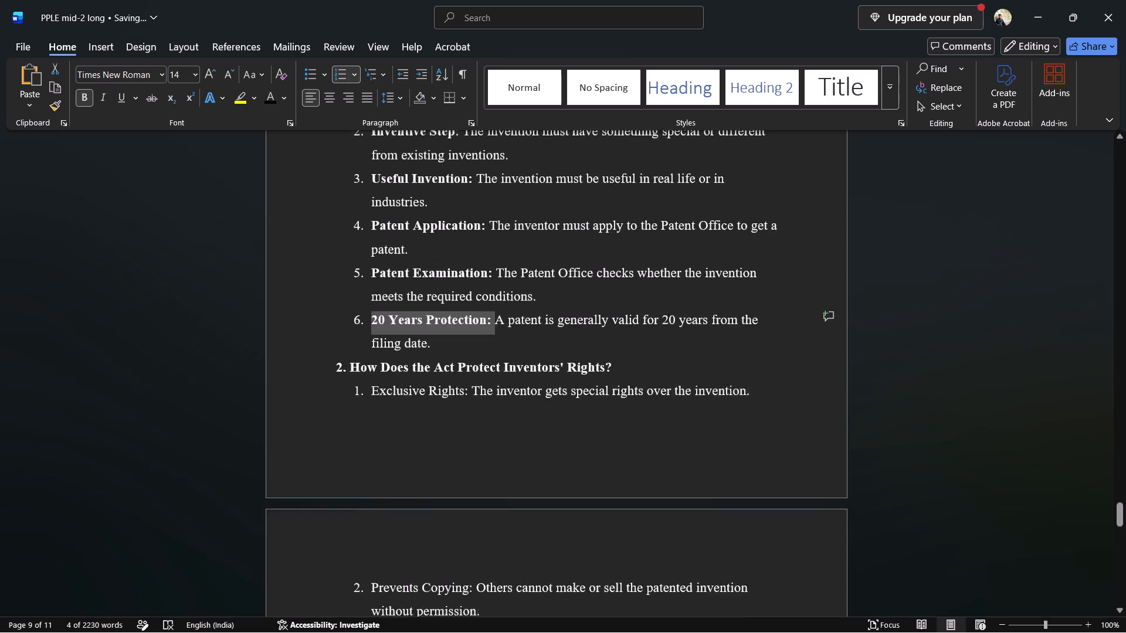
pyautogui.scroll(-1, 517, 465)
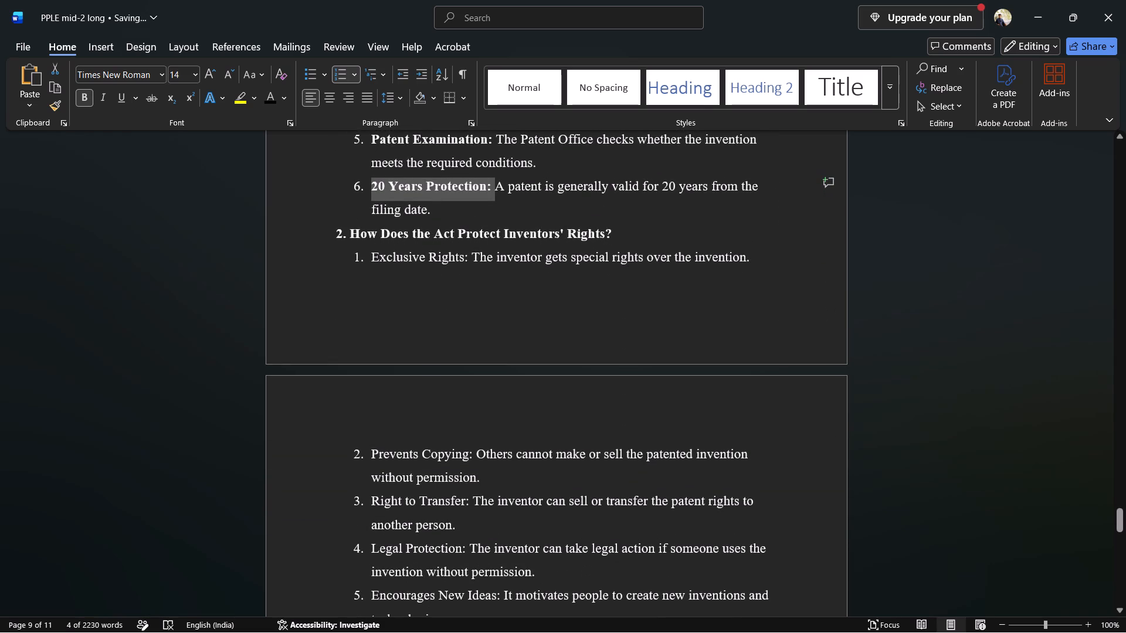
pyautogui.moveTo(469, 260); pyautogui.dragTo(386, 263)
pyautogui.hotkey('ctrl', 'b')
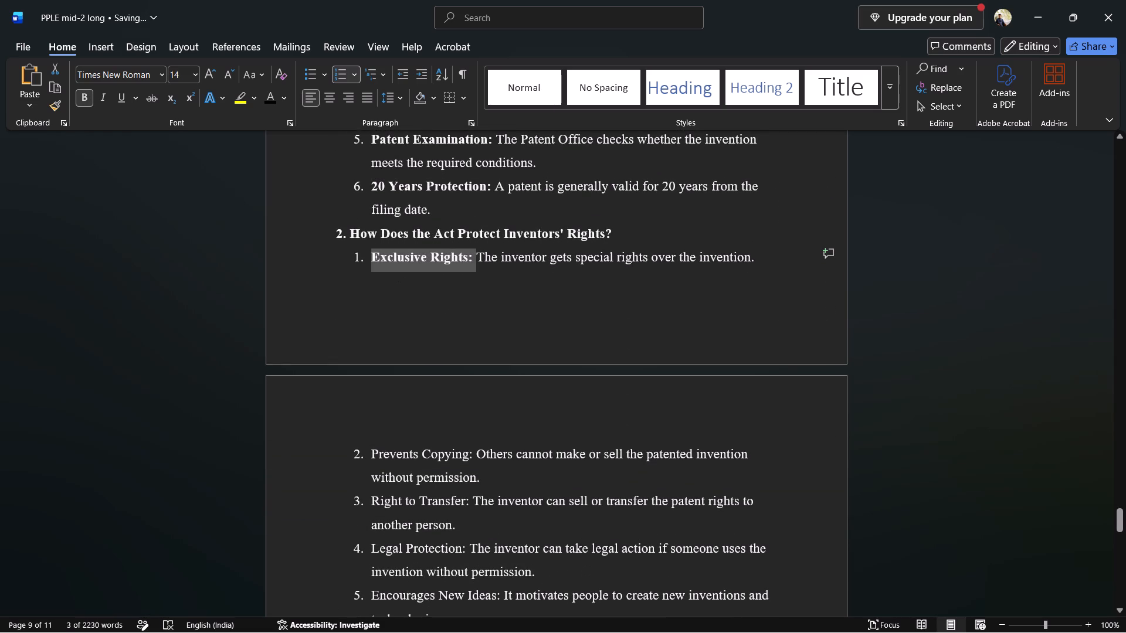
pyautogui.scroll(-1, 495, 343)
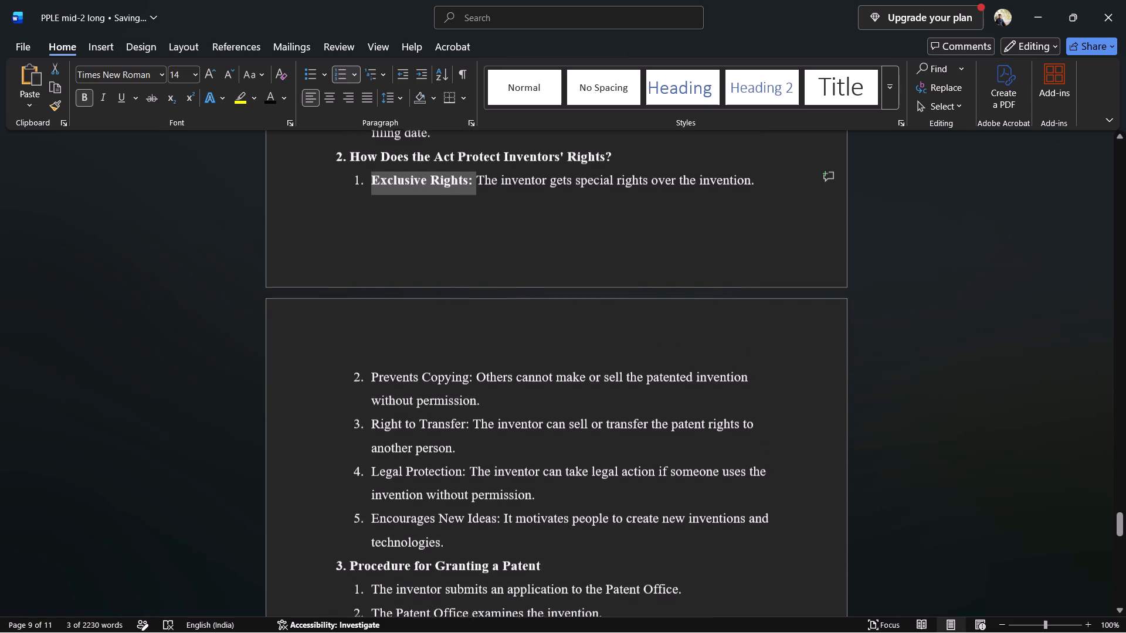
pyautogui.moveTo(474, 373); pyautogui.dragTo(457, 377)
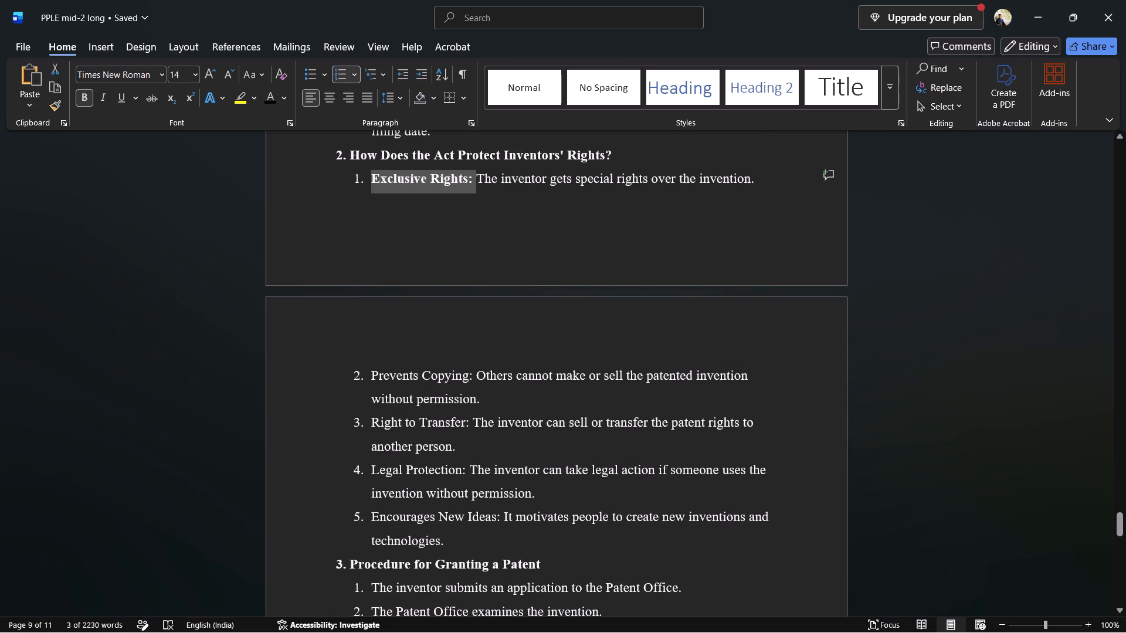
pyautogui.moveTo(457, 377); pyautogui.dragTo(394, 380)
pyautogui.hotkey('ctrl', 'b')
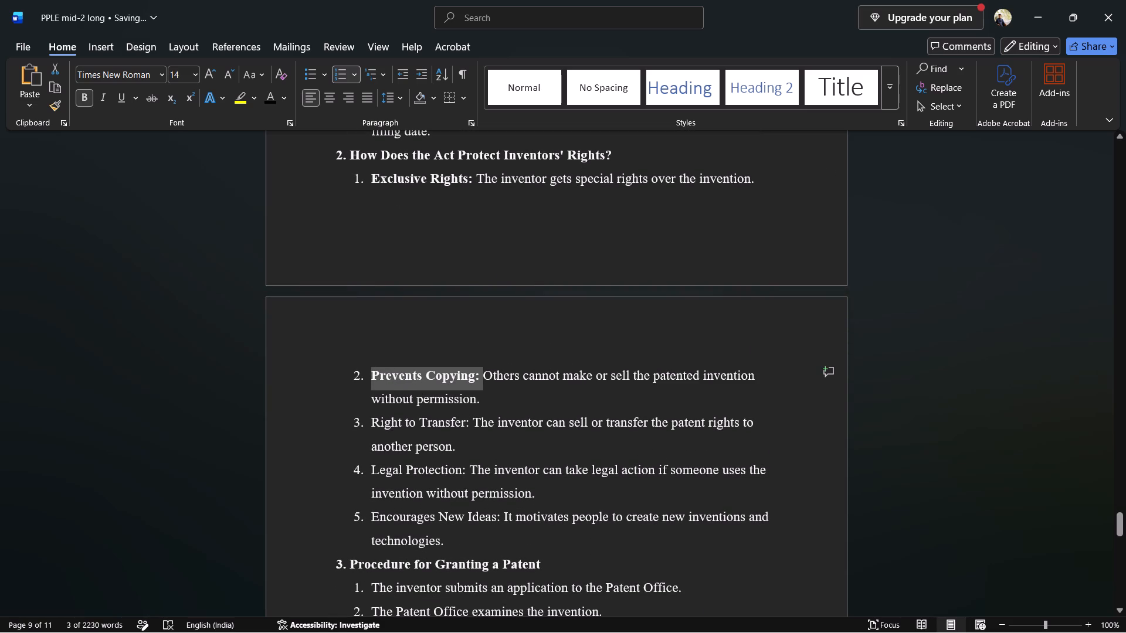
pyautogui.moveTo(471, 427); pyautogui.dragTo(374, 419)
pyautogui.hotkey('ctrl', 'b')
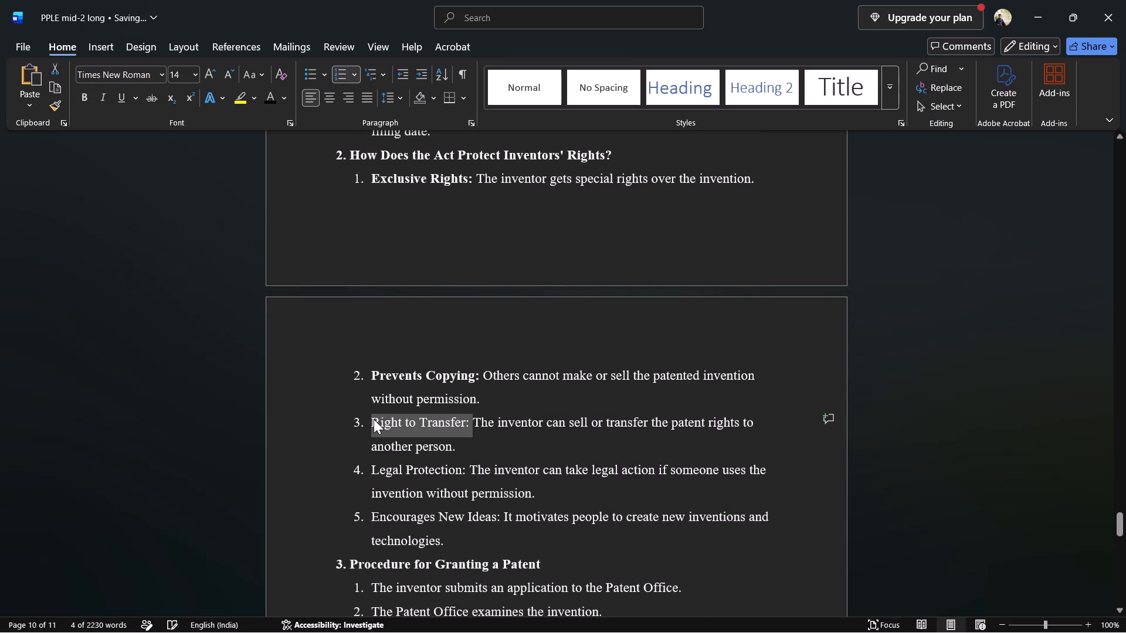
pyautogui.moveTo(464, 474); pyautogui.dragTo(377, 475)
pyautogui.hotkey('ctrl', 'b')
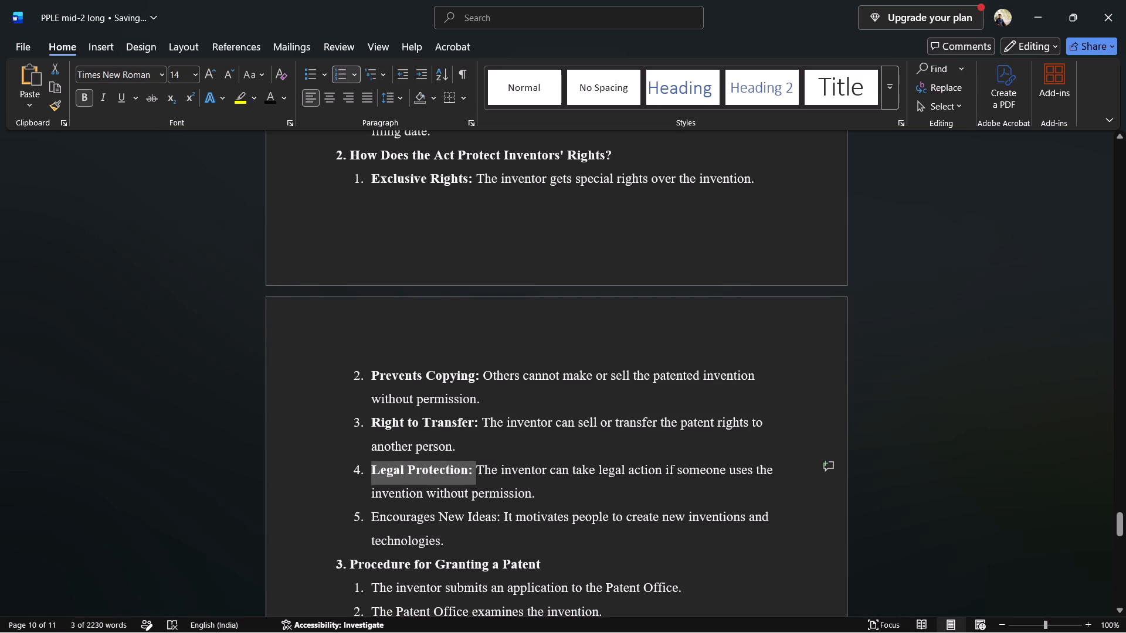
pyautogui.scroll(-1, 534, 508)
pyautogui.moveTo(501, 472); pyautogui.dragTo(398, 475)
pyautogui.hotkey('ctrl', 'b')
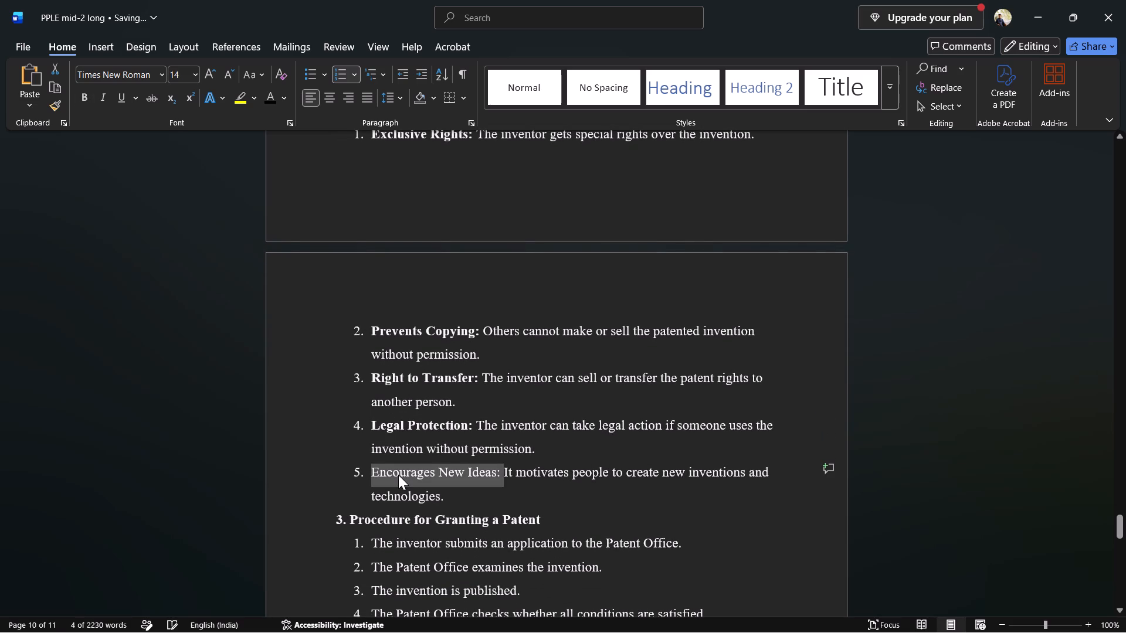
# Review the rest of the question 12 answer and the earlier answers back to the one on ownership and assignment of copyright.
pyautogui.scroll(-1, 540, 488)
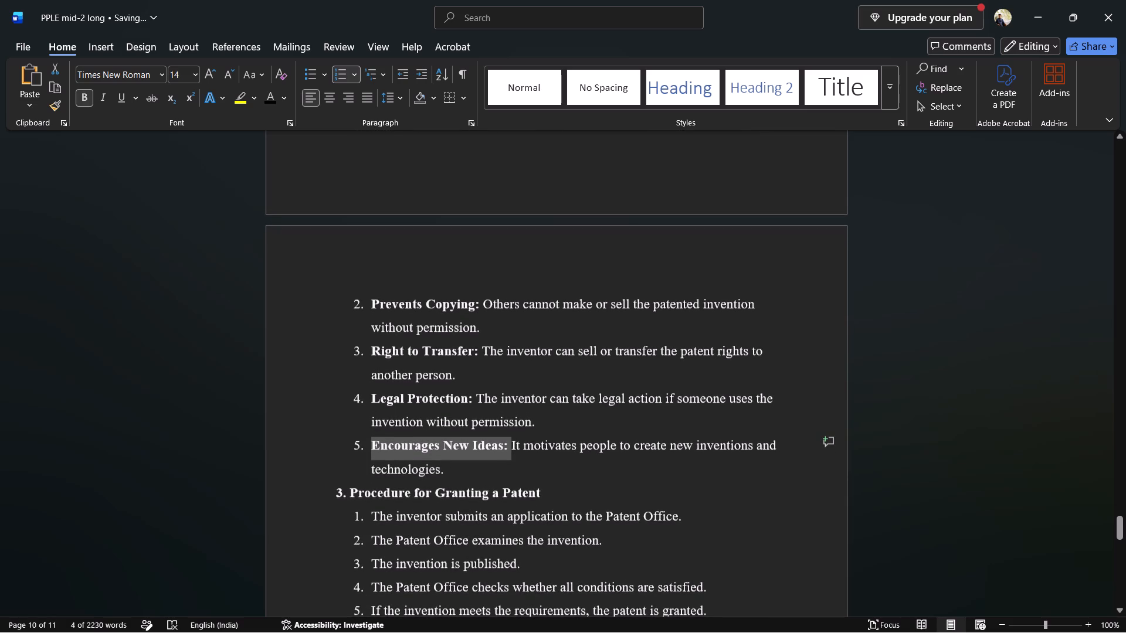
pyautogui.scroll(-1, 540, 488)
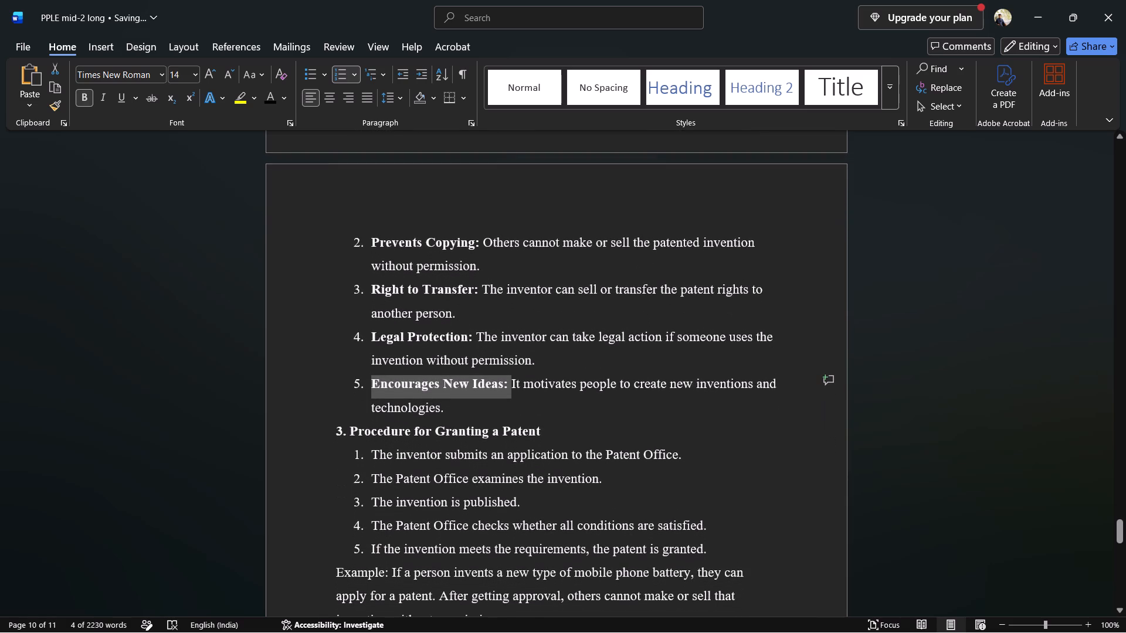
pyautogui.scroll(-2, 540, 488)
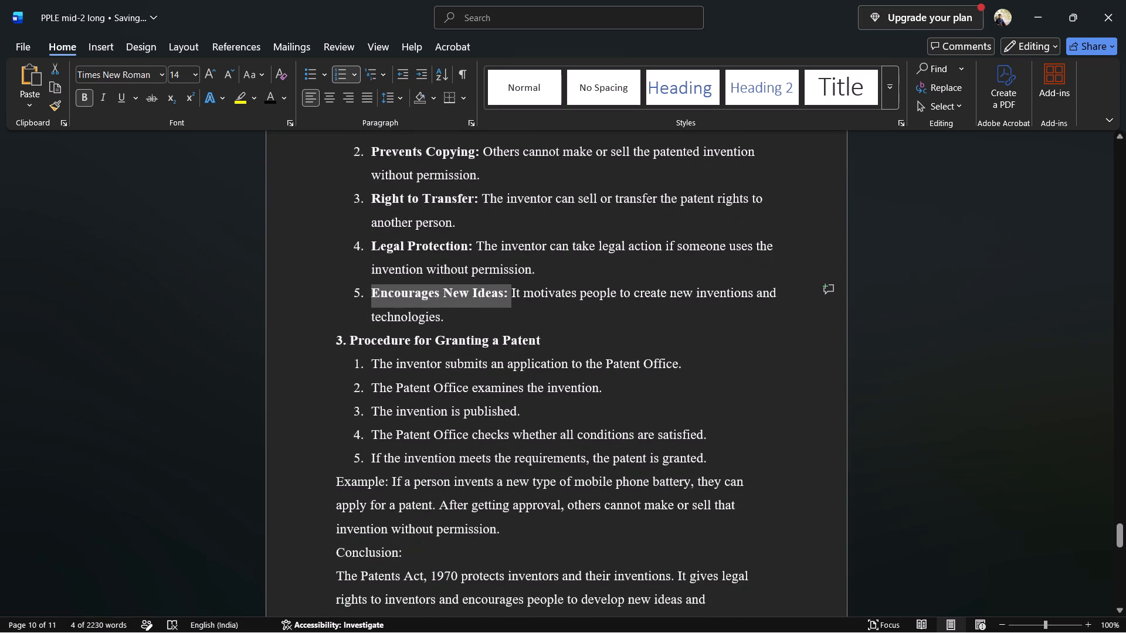
pyautogui.scroll(-1, 540, 488)
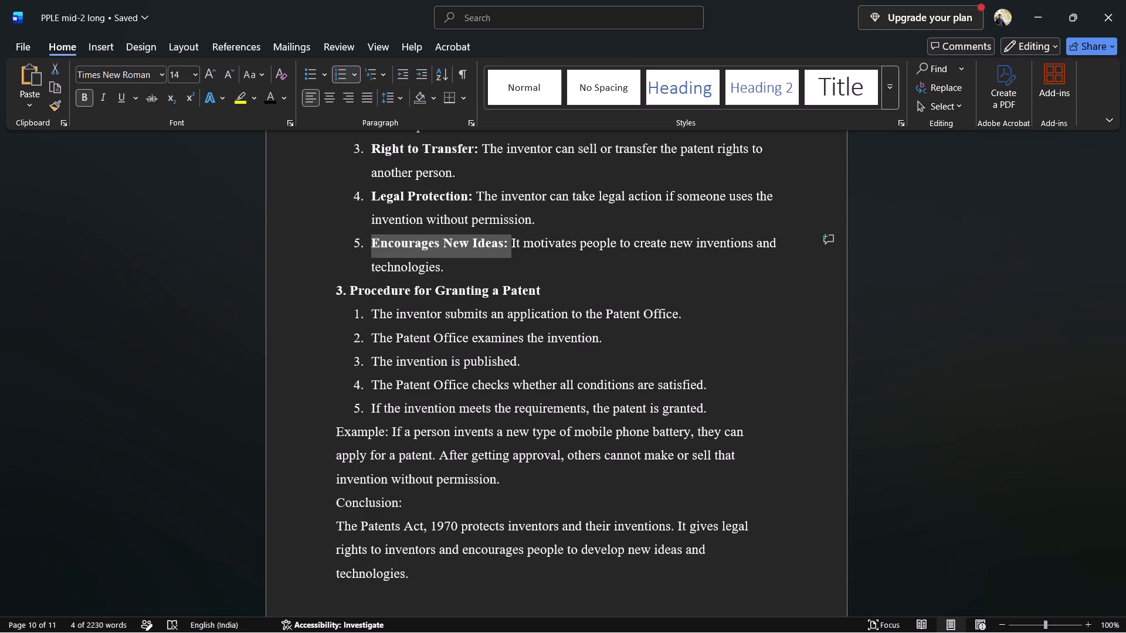
pyautogui.scroll(2, 540, 488)
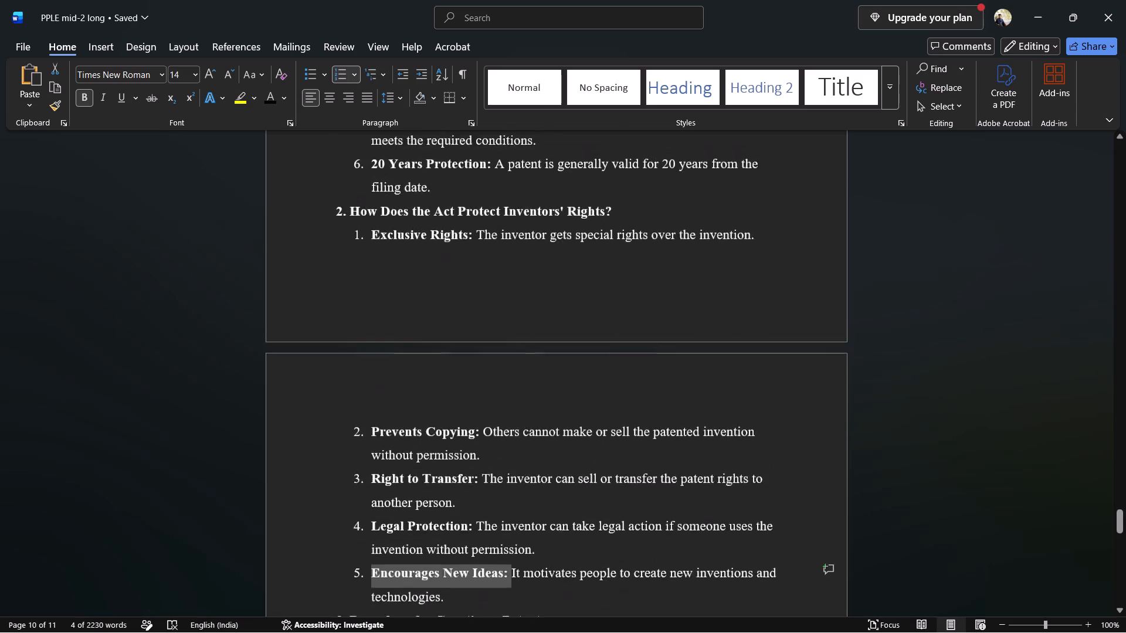
pyautogui.scroll(5, 540, 488)
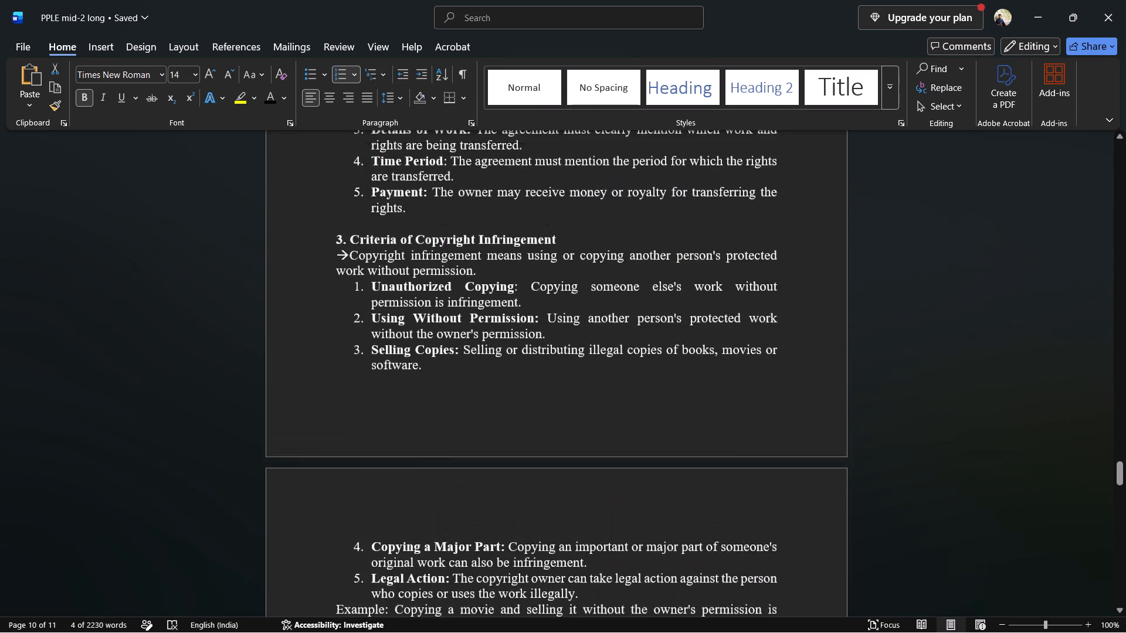
pyautogui.scroll(4, 540, 488)
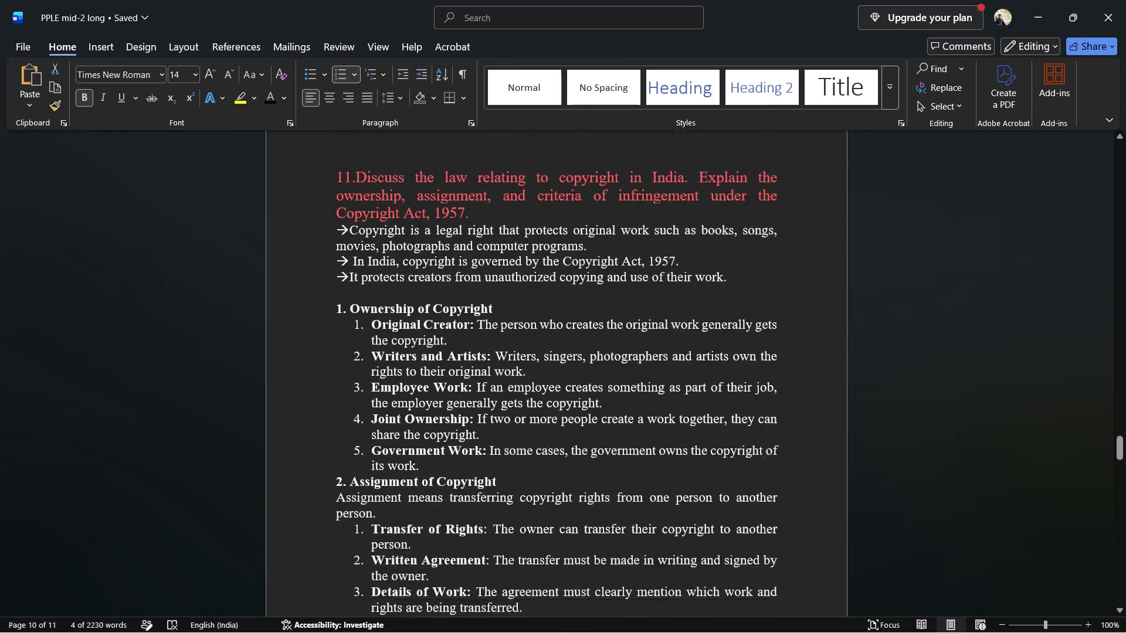
pyautogui.scroll(5, 540, 488)
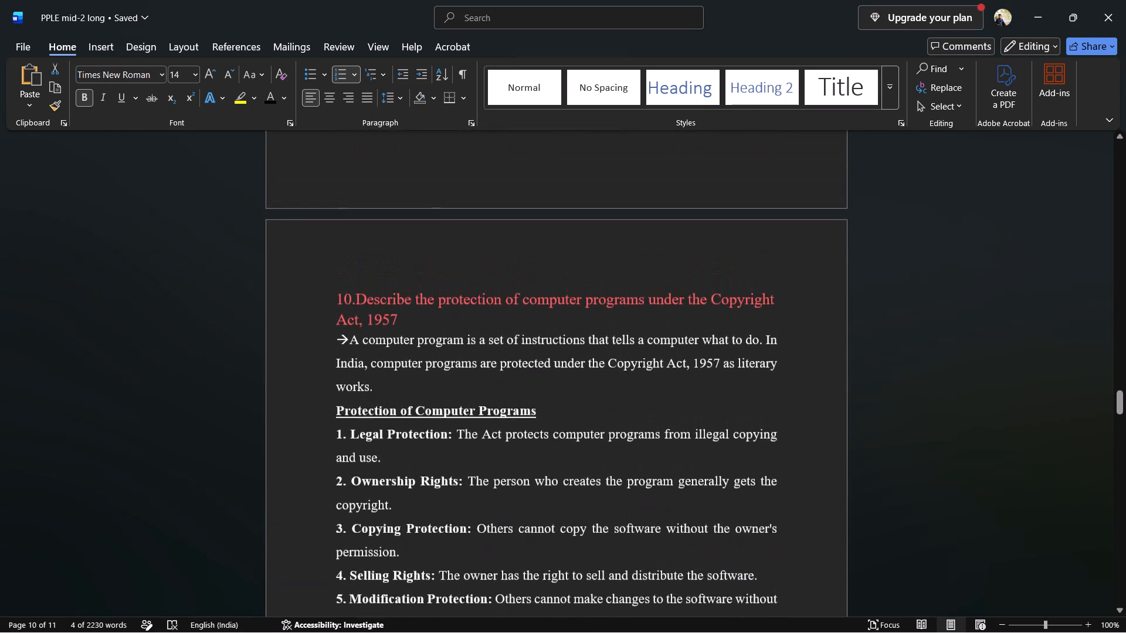
pyautogui.scroll(2, 540, 488)
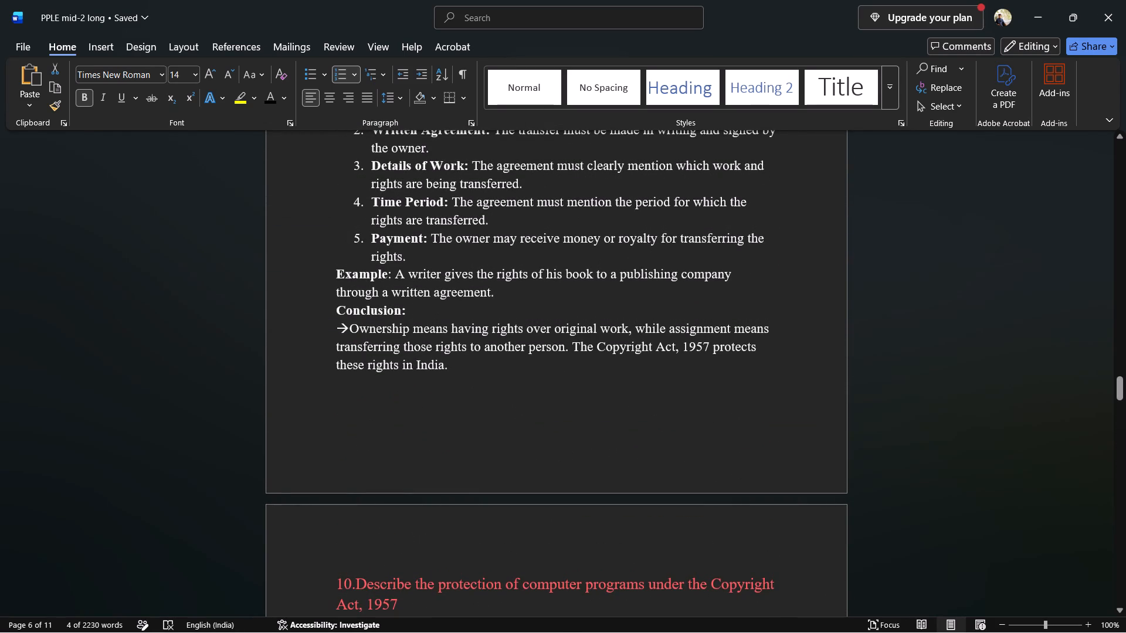
pyautogui.scroll(1, 448, 338)
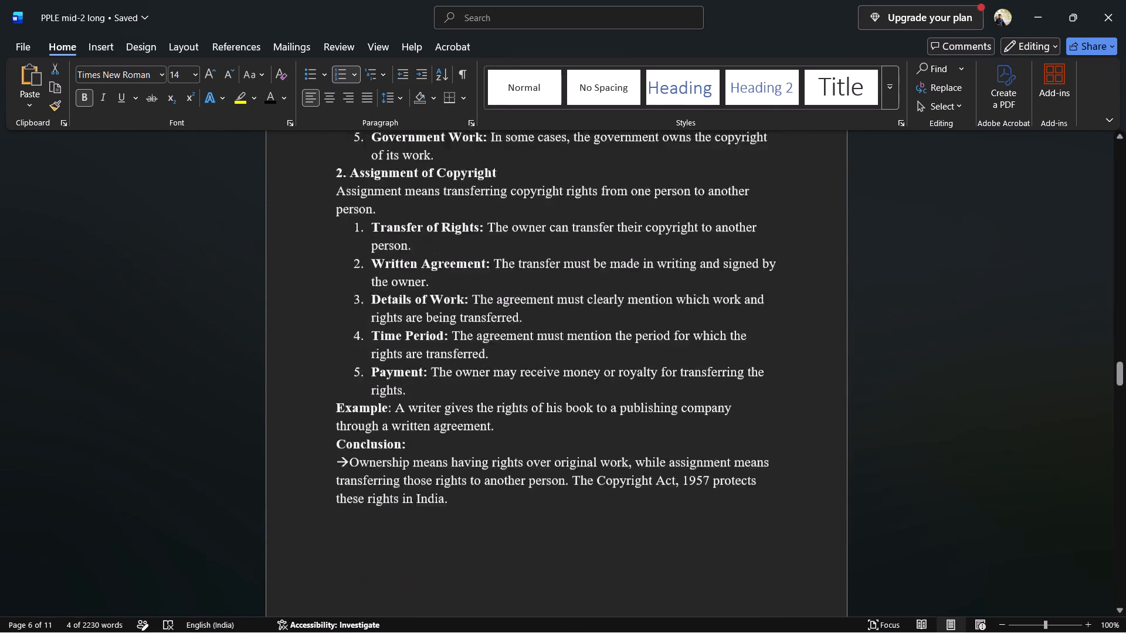
pyautogui.scroll(1, 448, 338)
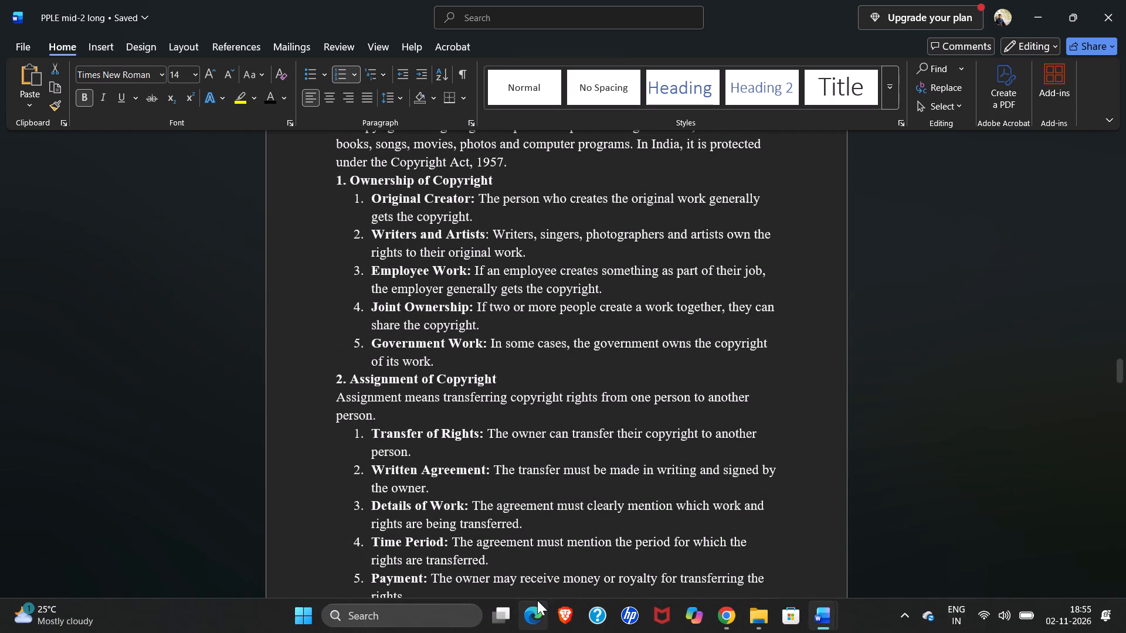
# Search the computer for "kuro" and launch the matching app.
pyautogui.write('kuro')
pyautogui.press('Return')
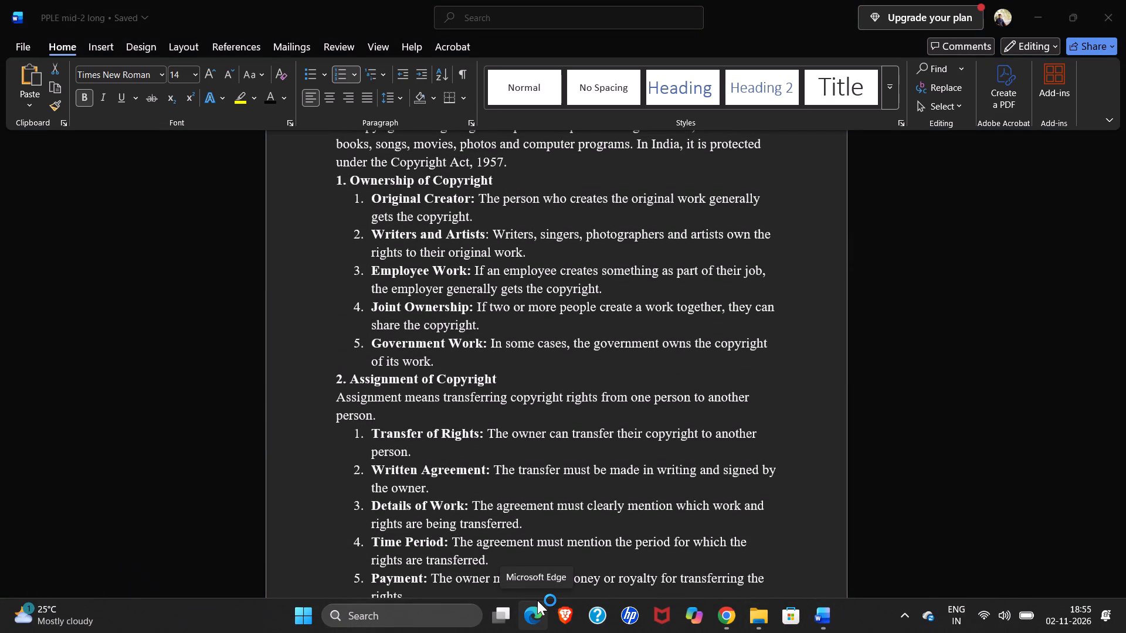
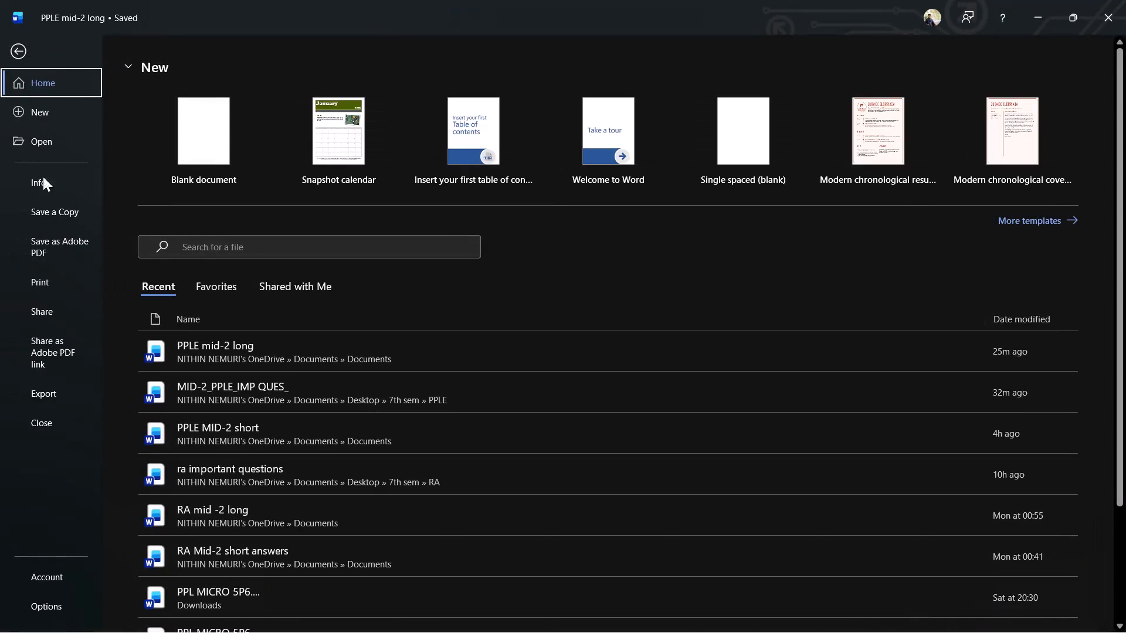
pyautogui.click(48, 210)
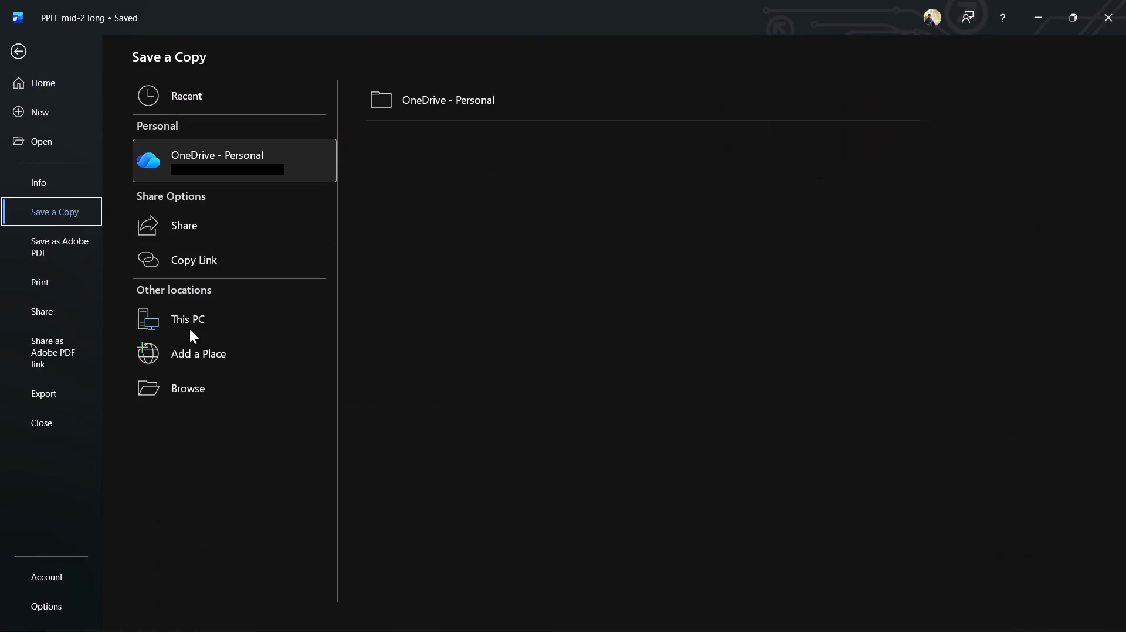
pyautogui.click(189, 329)
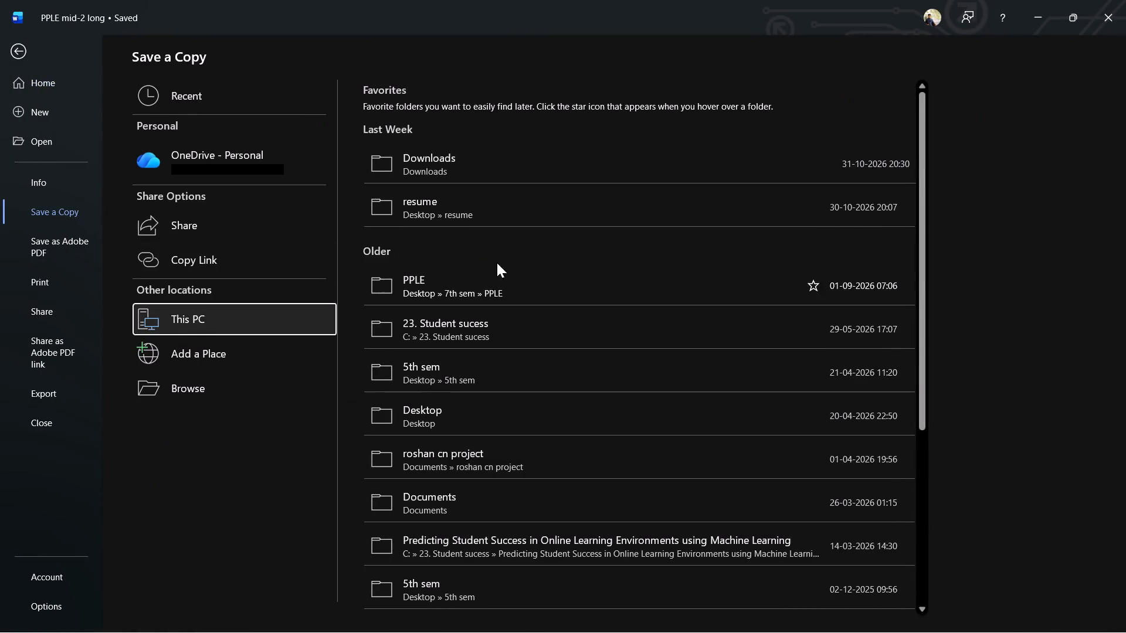
pyautogui.doubleClick(479, 284)
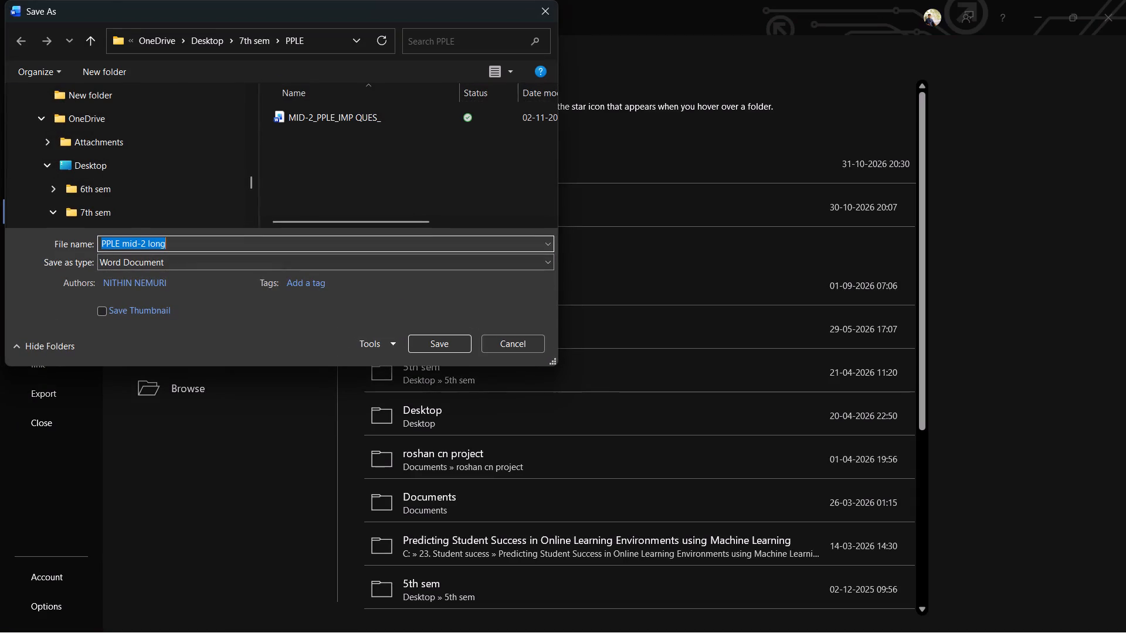
pyautogui.click(283, 243)
pyautogui.click(262, 261)
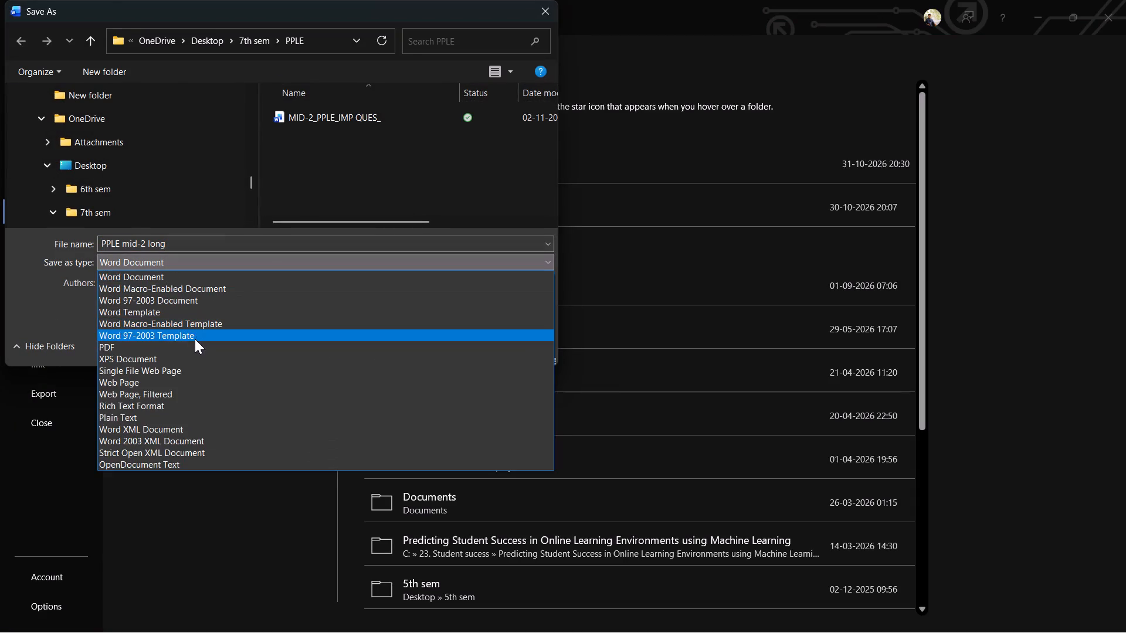
pyautogui.click(185, 348)
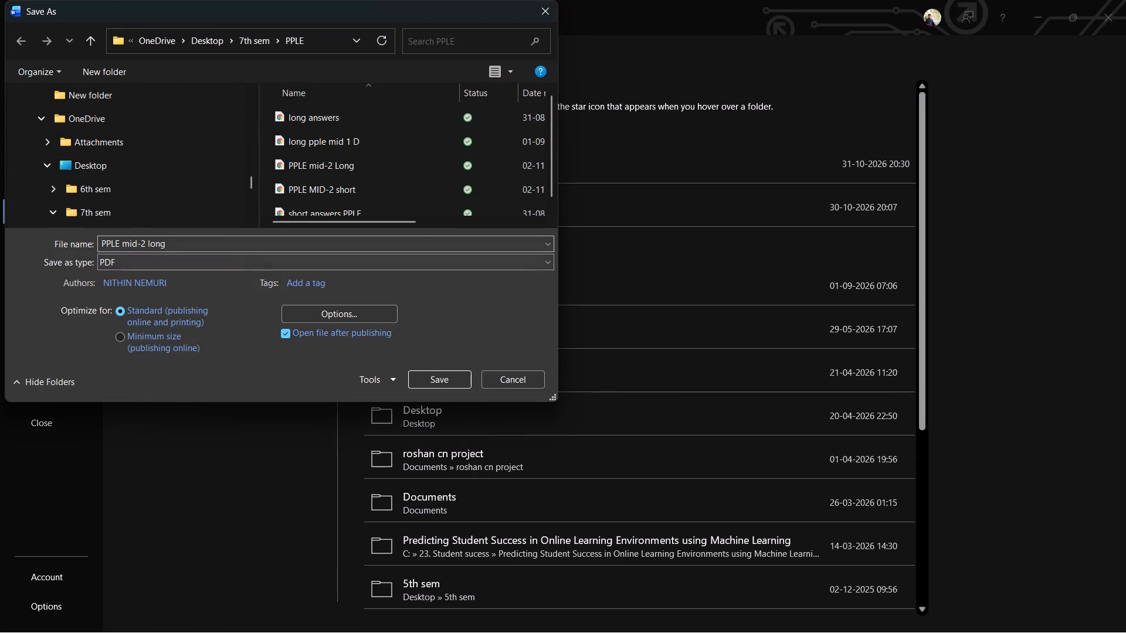
pyautogui.click(259, 244)
pyautogui.press('space')
pyautogui.hotkey('ctrl', 'z')
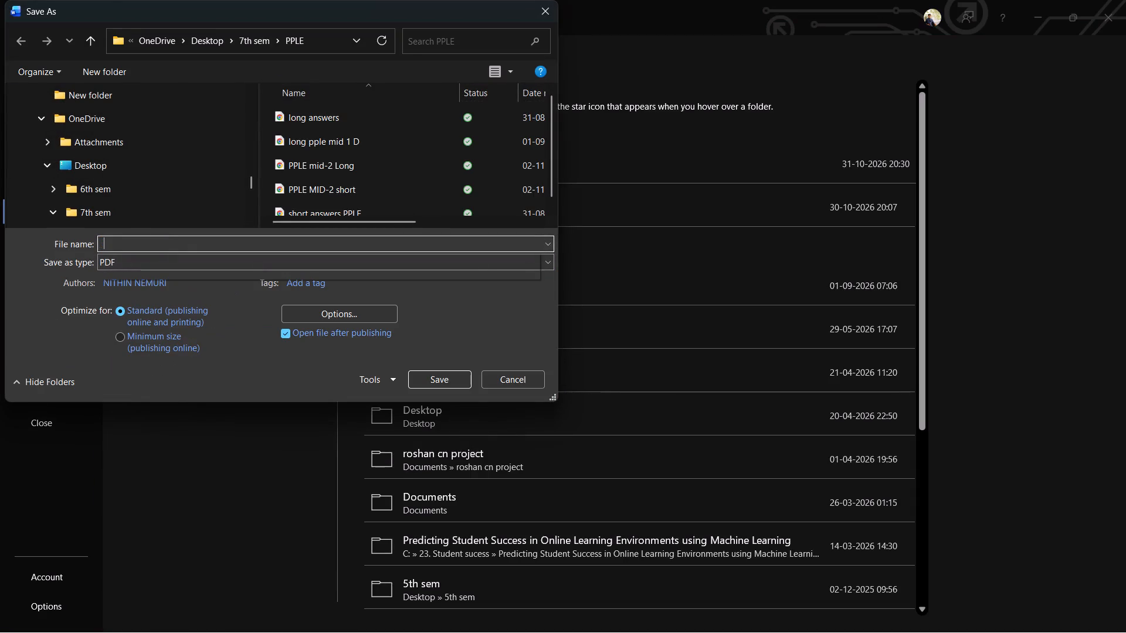
pyautogui.click(259, 244)
pyautogui.press('space')
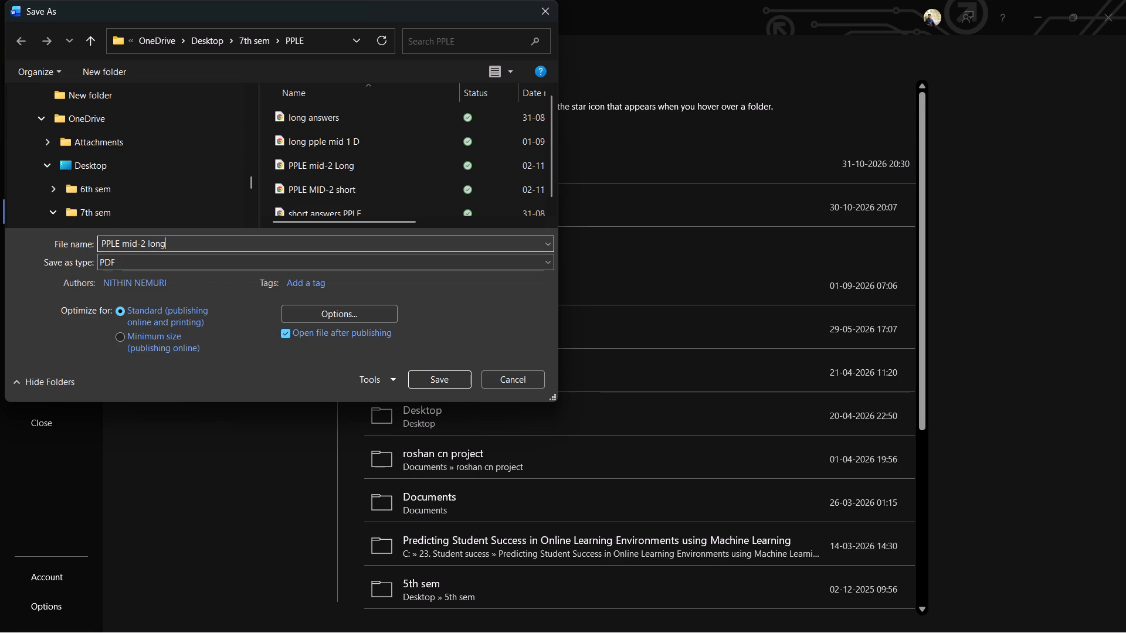
pyautogui.write('final')
pyautogui.doubleClick(141, 206)
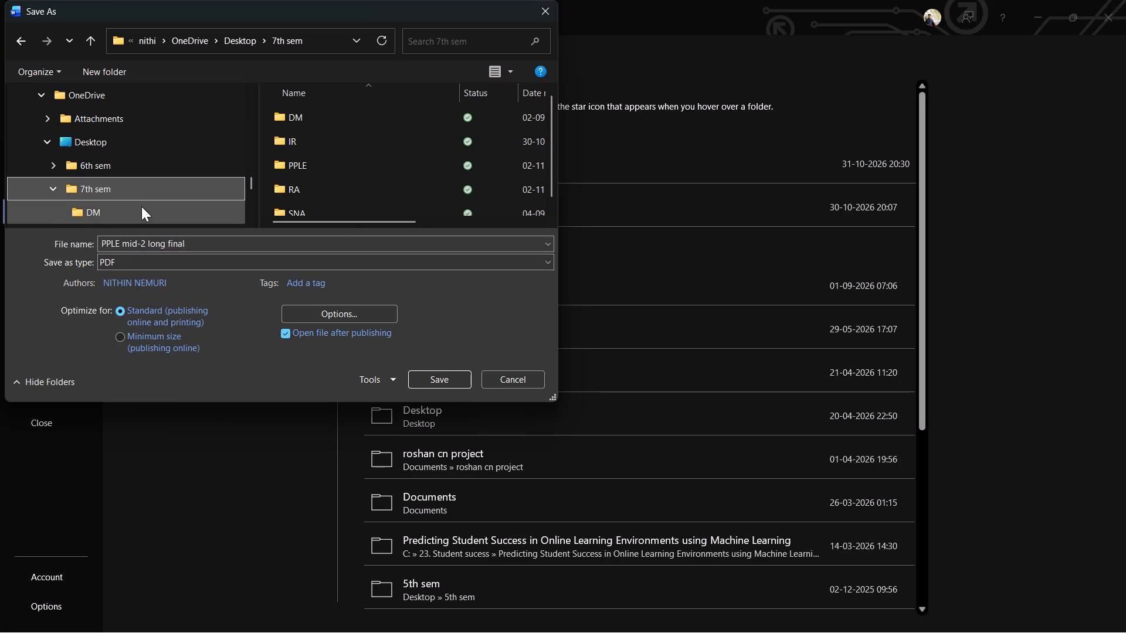
pyautogui.doubleClick(300, 171)
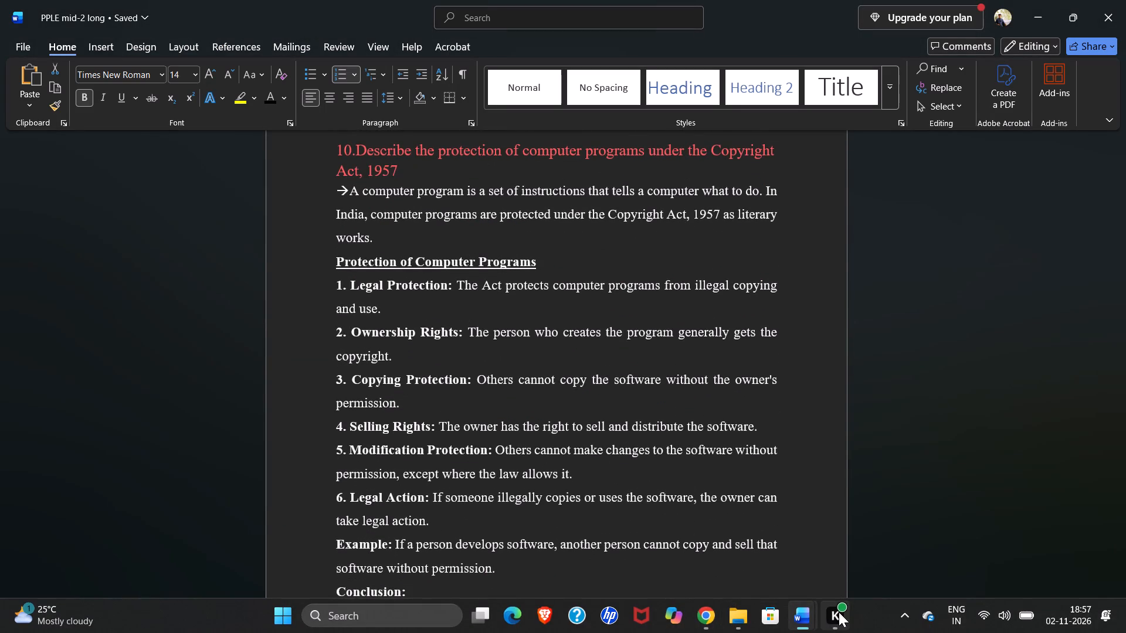
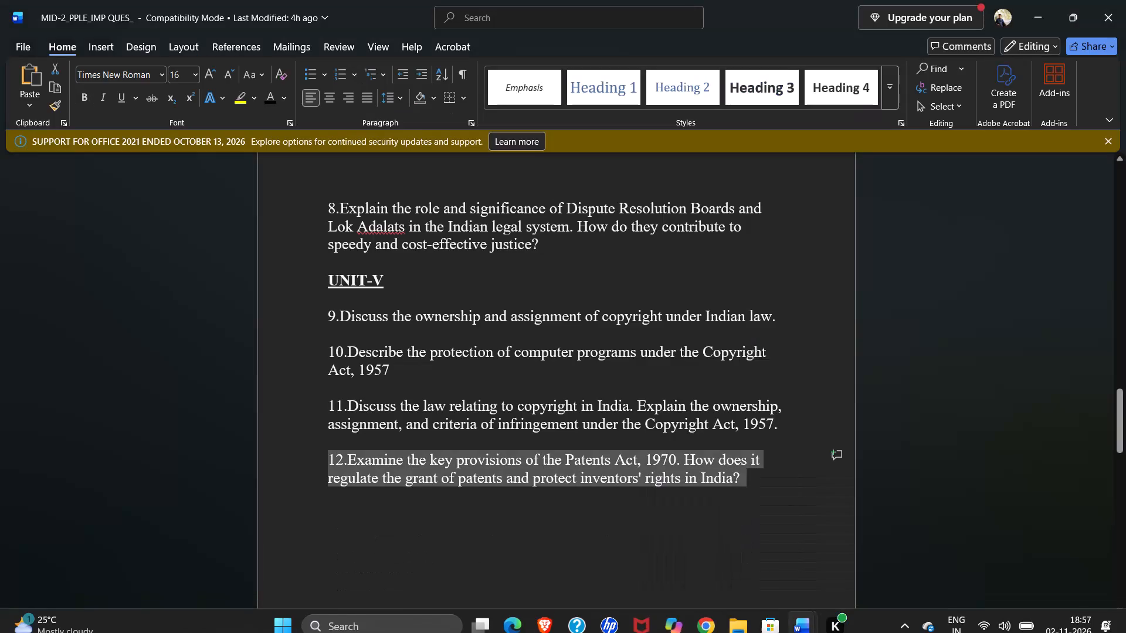
# Look through the one-mark and 5-mark questions in the MID-2_PPLE_IMP QUES_ document.
pyautogui.scroll(-1, 751, 566)
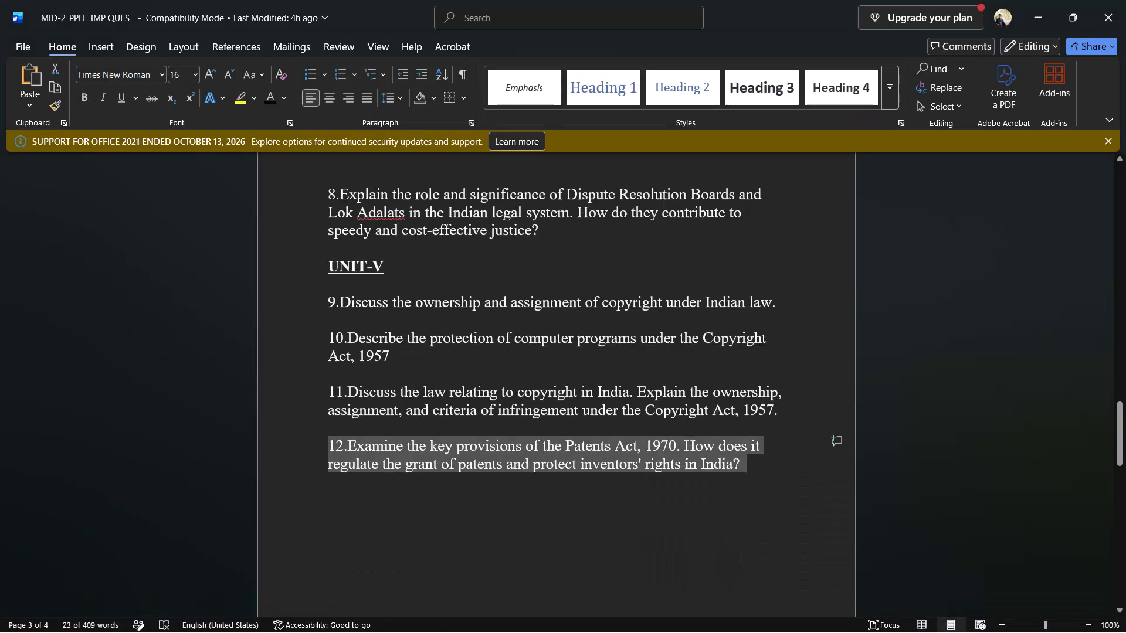
pyautogui.scroll(-2, 751, 566)
pyautogui.scroll(2, 751, 566)
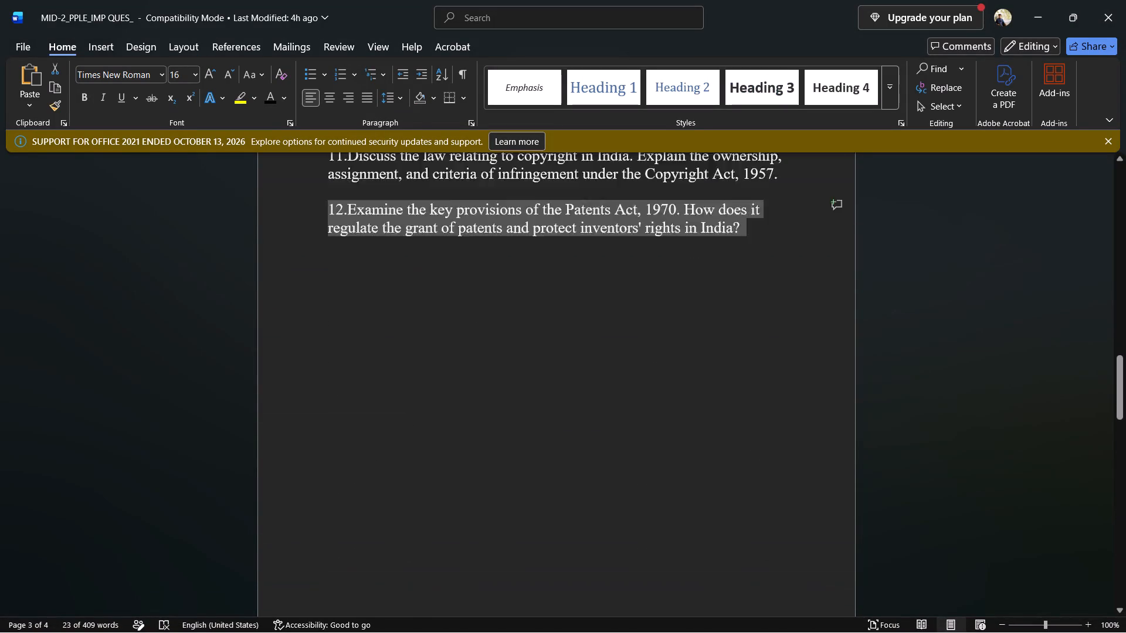
pyautogui.scroll(7, 751, 566)
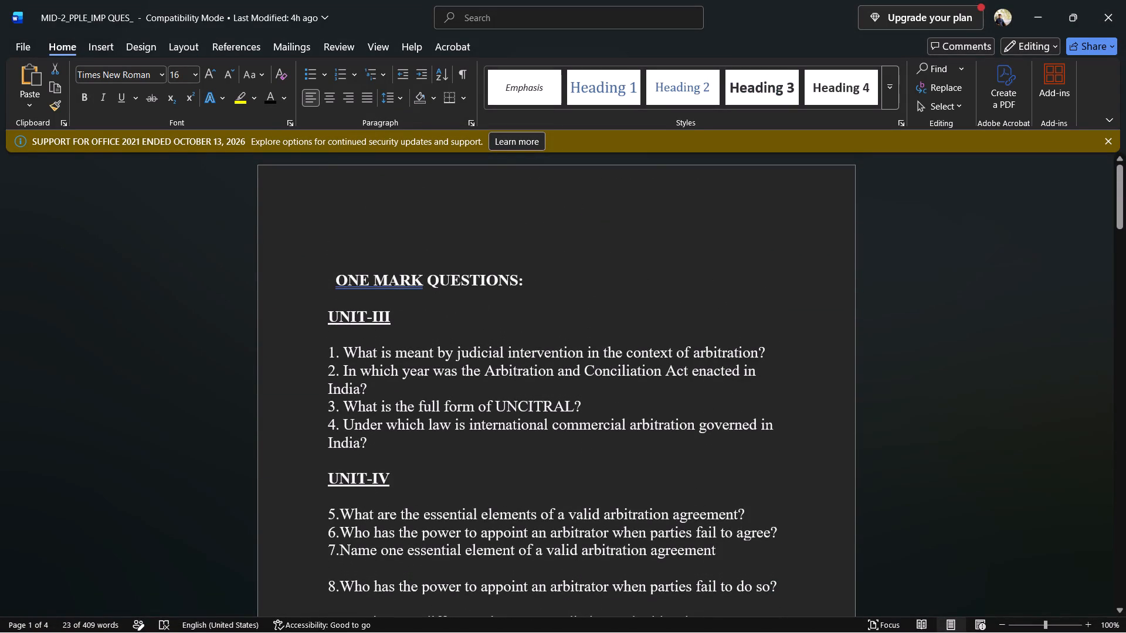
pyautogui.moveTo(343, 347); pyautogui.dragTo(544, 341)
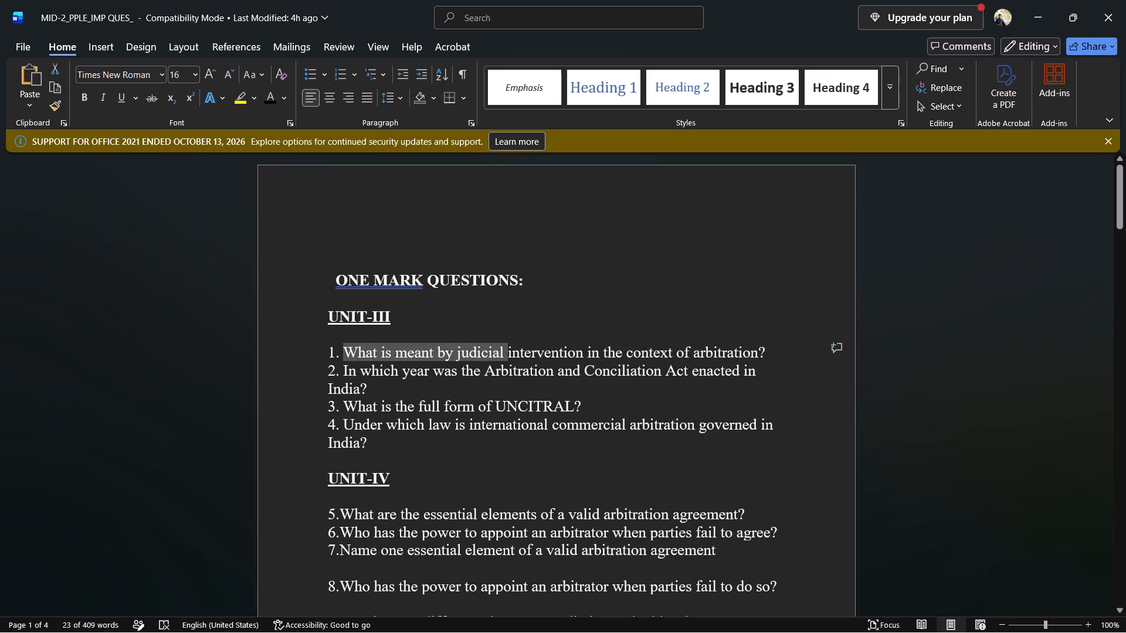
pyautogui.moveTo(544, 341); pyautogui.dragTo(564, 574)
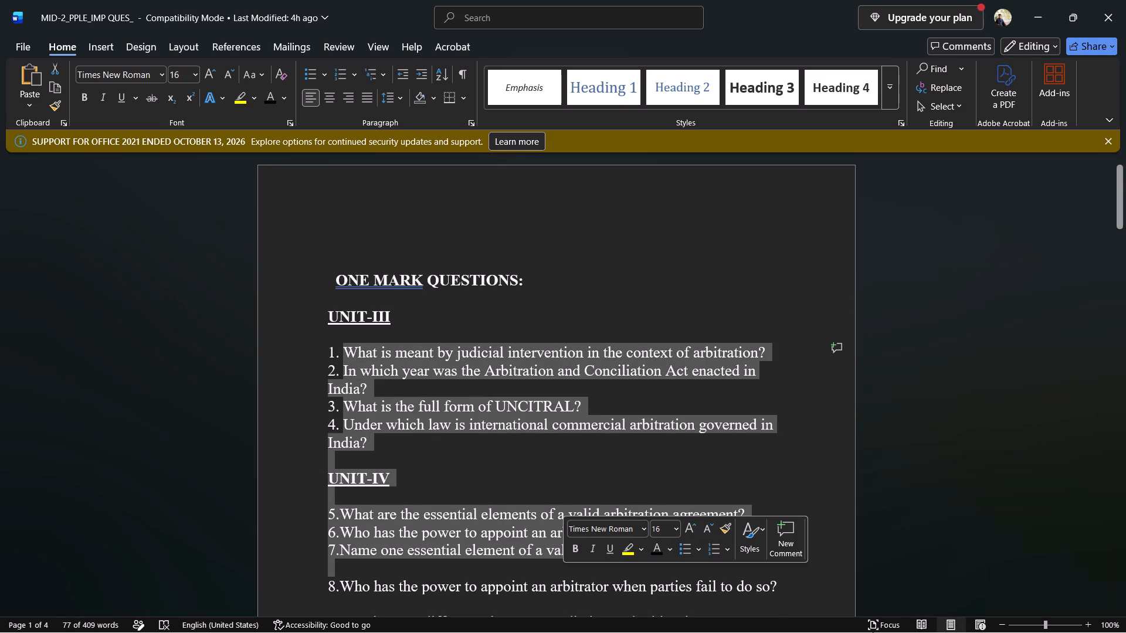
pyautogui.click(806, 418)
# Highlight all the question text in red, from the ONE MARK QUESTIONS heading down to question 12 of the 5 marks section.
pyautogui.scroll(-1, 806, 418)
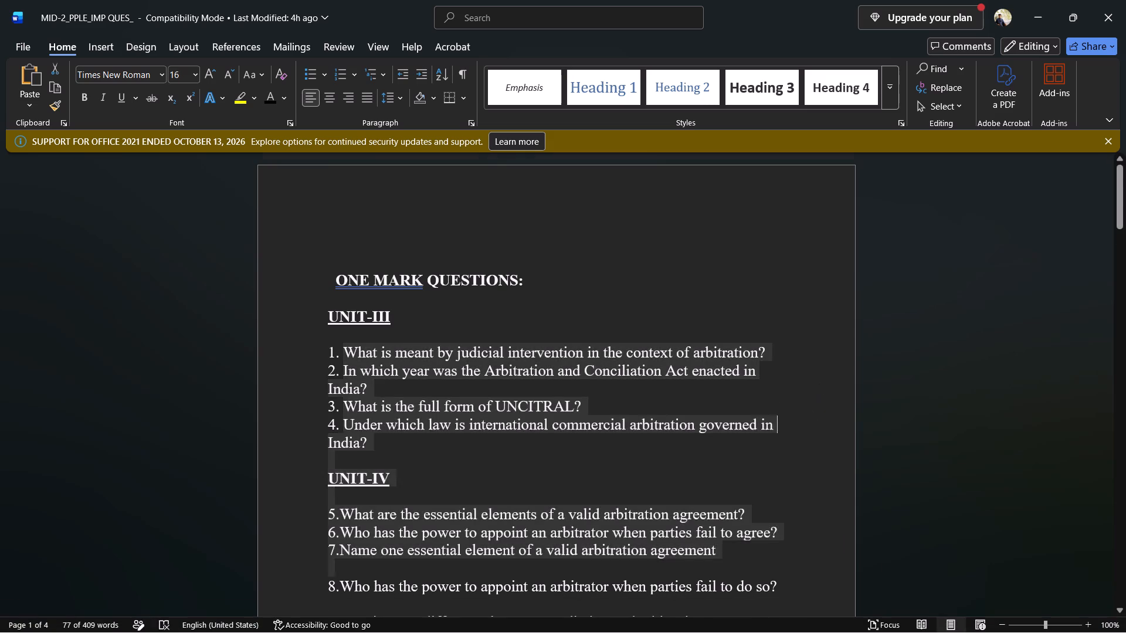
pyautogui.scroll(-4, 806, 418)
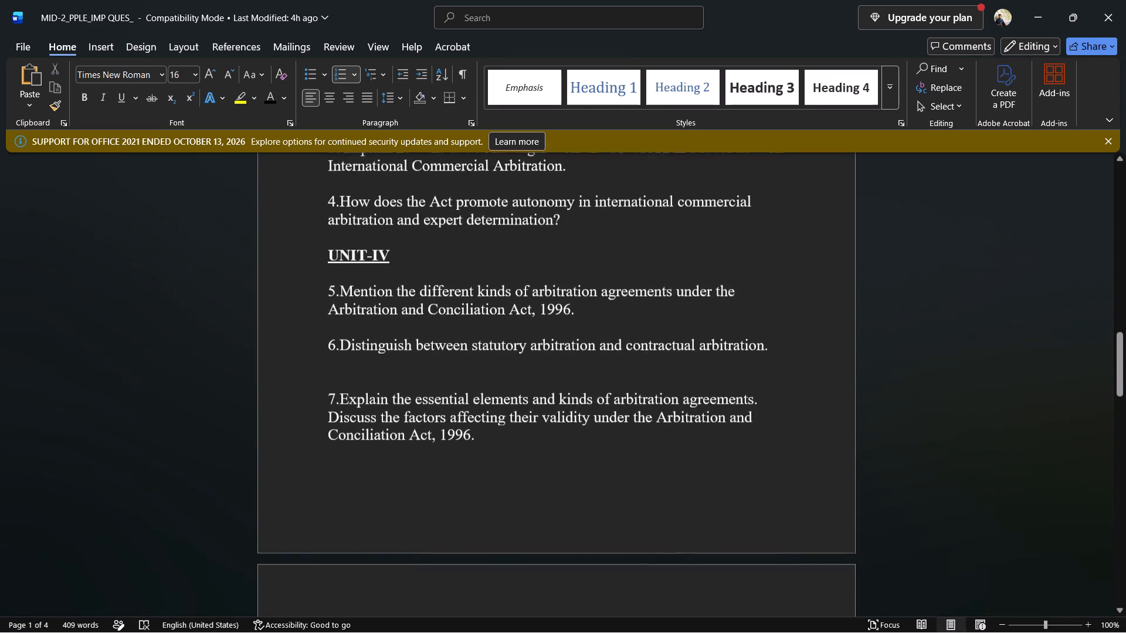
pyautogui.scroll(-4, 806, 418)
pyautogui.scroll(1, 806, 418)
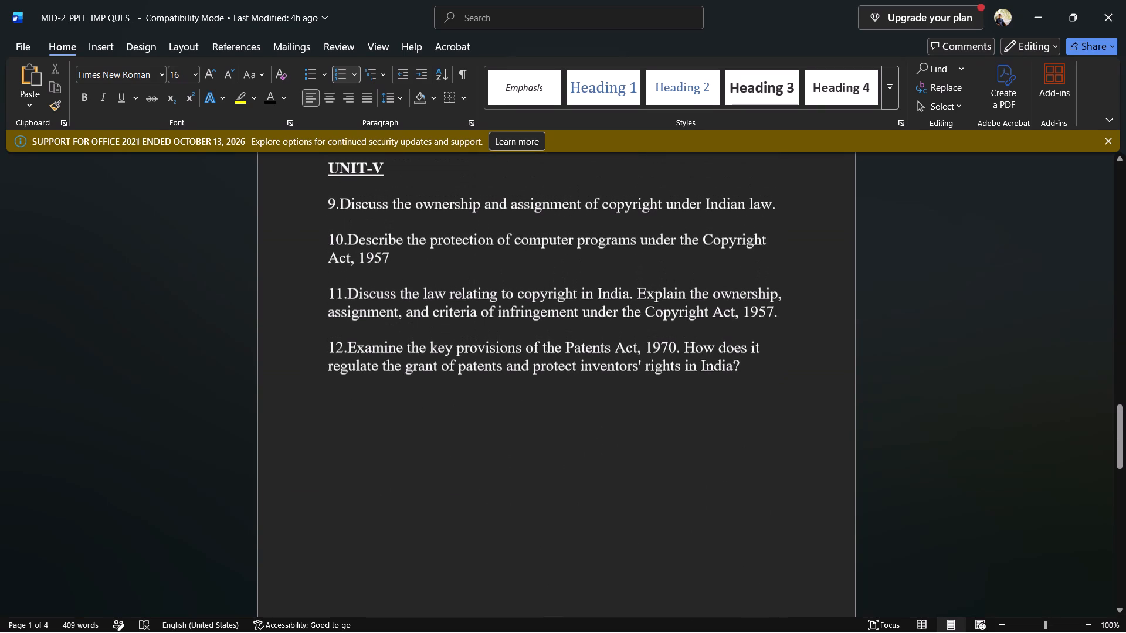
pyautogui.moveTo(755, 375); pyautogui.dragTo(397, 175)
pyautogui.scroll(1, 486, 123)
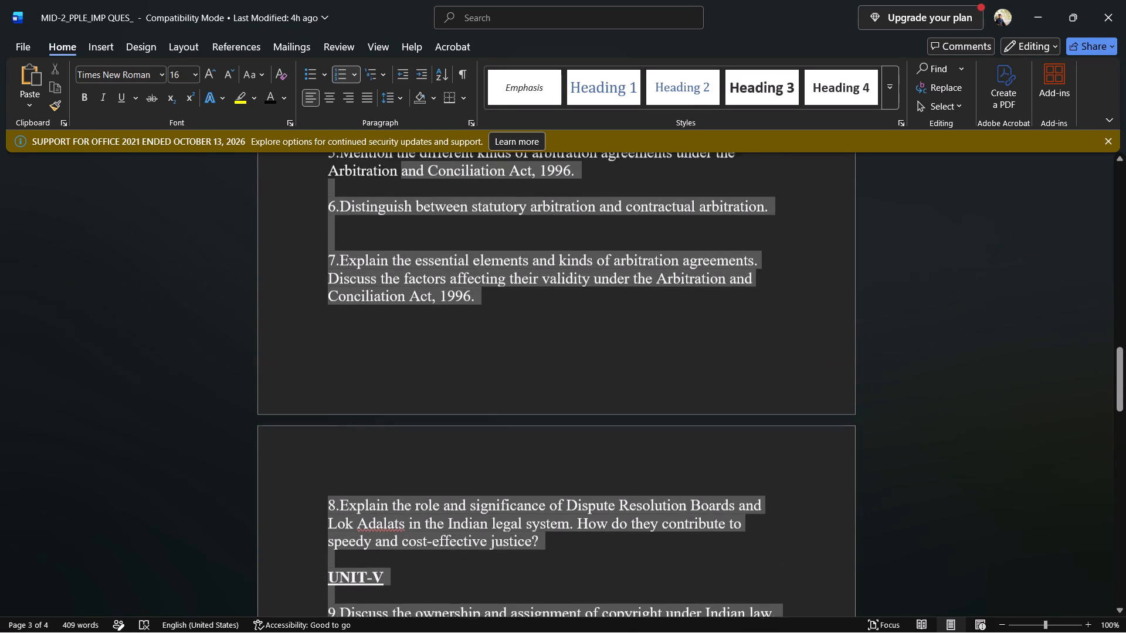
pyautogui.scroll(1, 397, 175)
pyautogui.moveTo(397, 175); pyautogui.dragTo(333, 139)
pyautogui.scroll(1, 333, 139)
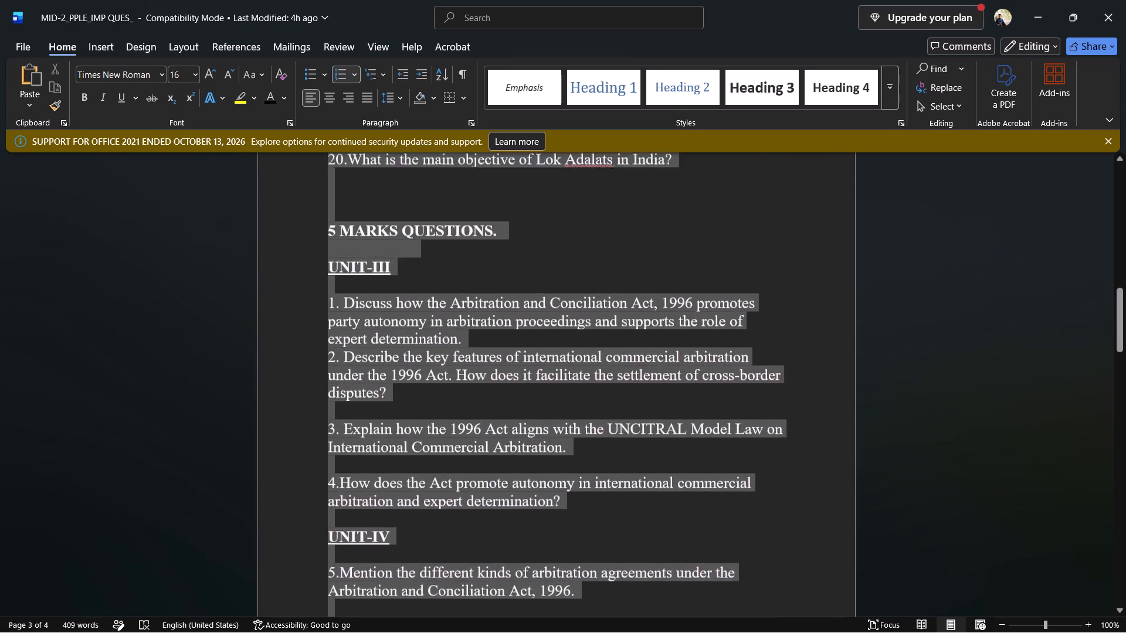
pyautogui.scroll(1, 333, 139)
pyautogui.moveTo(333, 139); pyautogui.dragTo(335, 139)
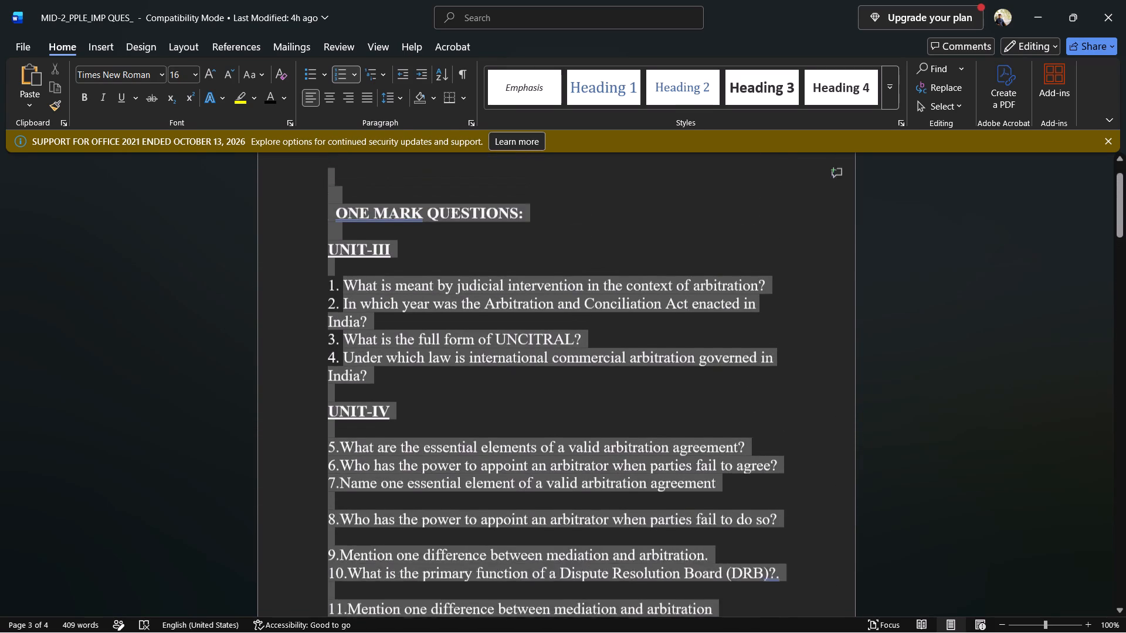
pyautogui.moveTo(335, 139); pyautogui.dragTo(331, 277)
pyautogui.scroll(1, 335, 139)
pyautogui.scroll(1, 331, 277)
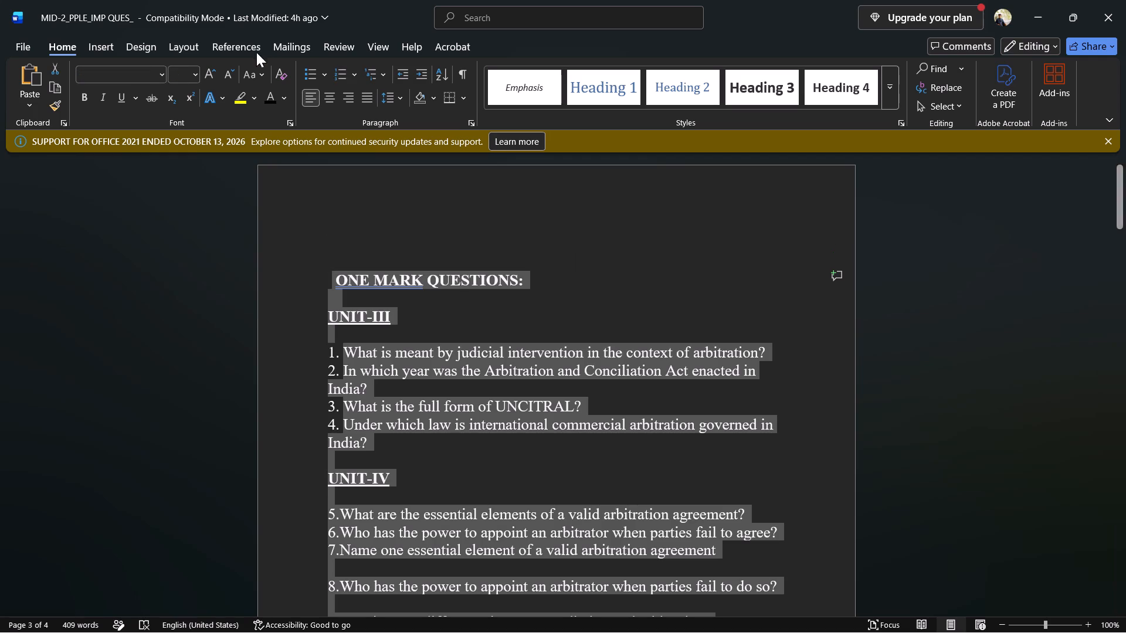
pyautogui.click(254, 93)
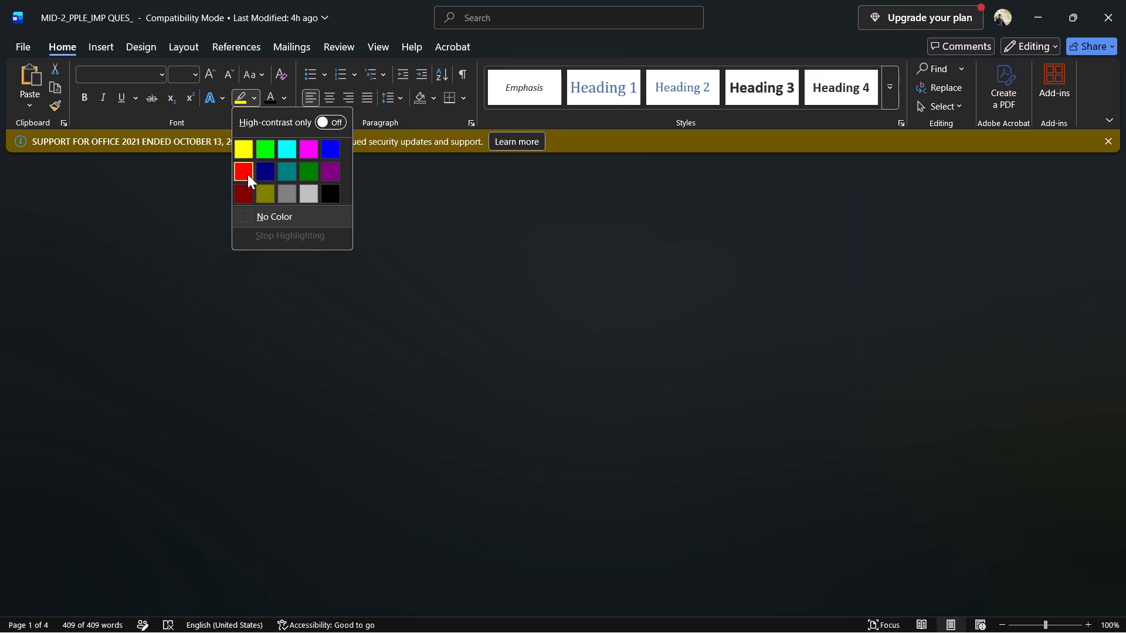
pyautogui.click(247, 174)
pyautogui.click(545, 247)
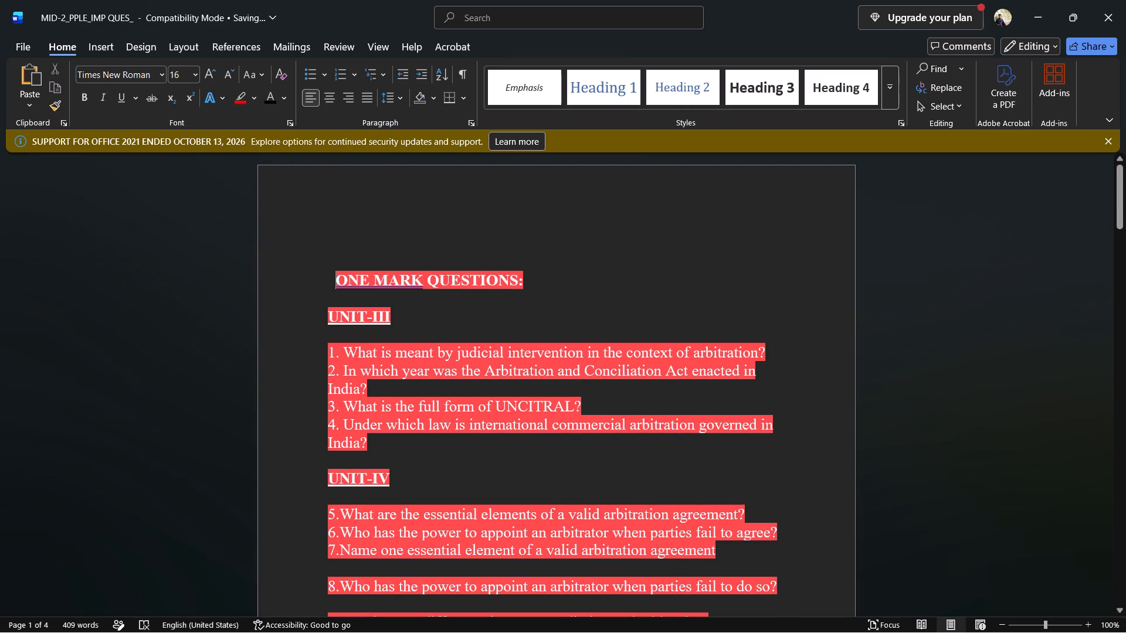
# Apply the plain black text effect preset to the whole document, from the ONE MARK QUESTIONS heading through the last 5-mark question.
pyautogui.scroll(-5, 545, 247)
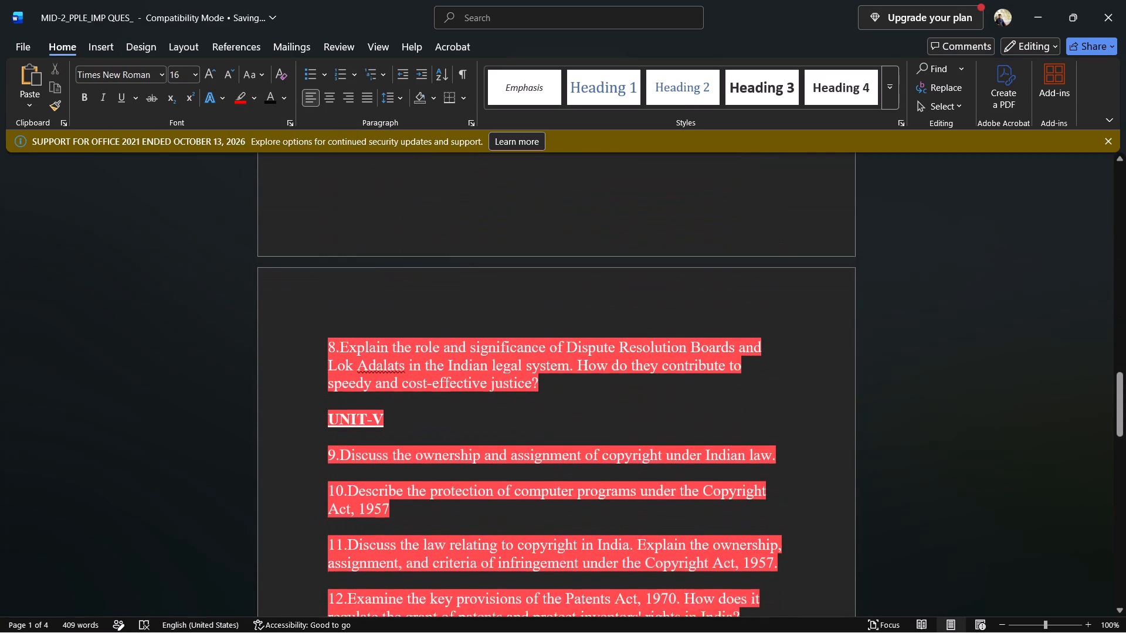
pyautogui.scroll(-2, 557, 329)
pyautogui.scroll(1, 557, 329)
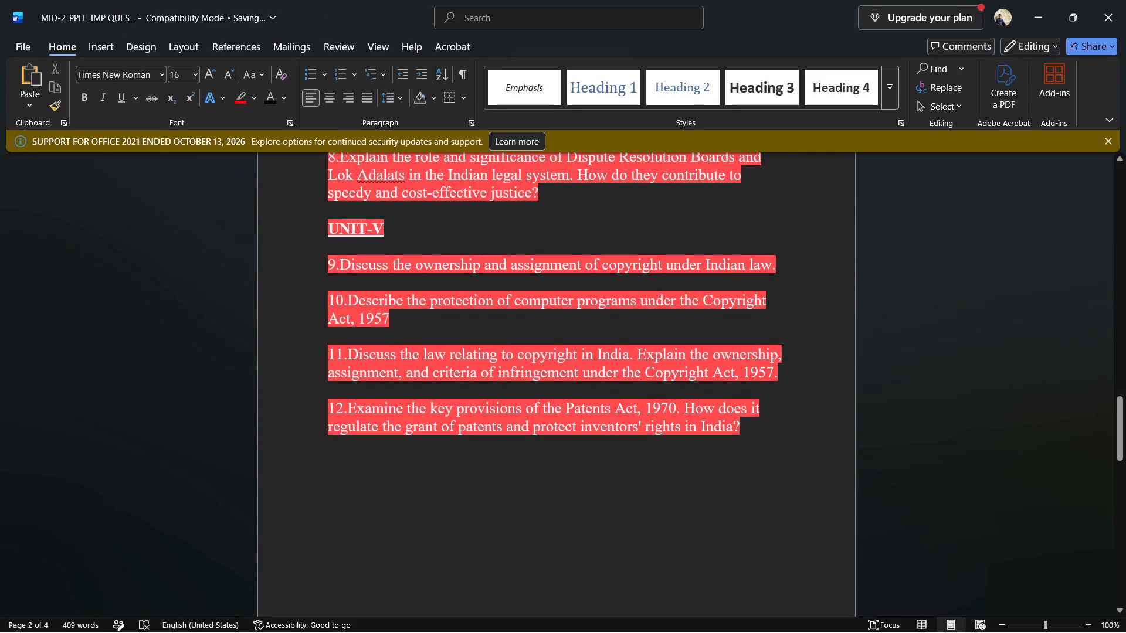
pyautogui.click(750, 425)
pyautogui.doubleClick(750, 425)
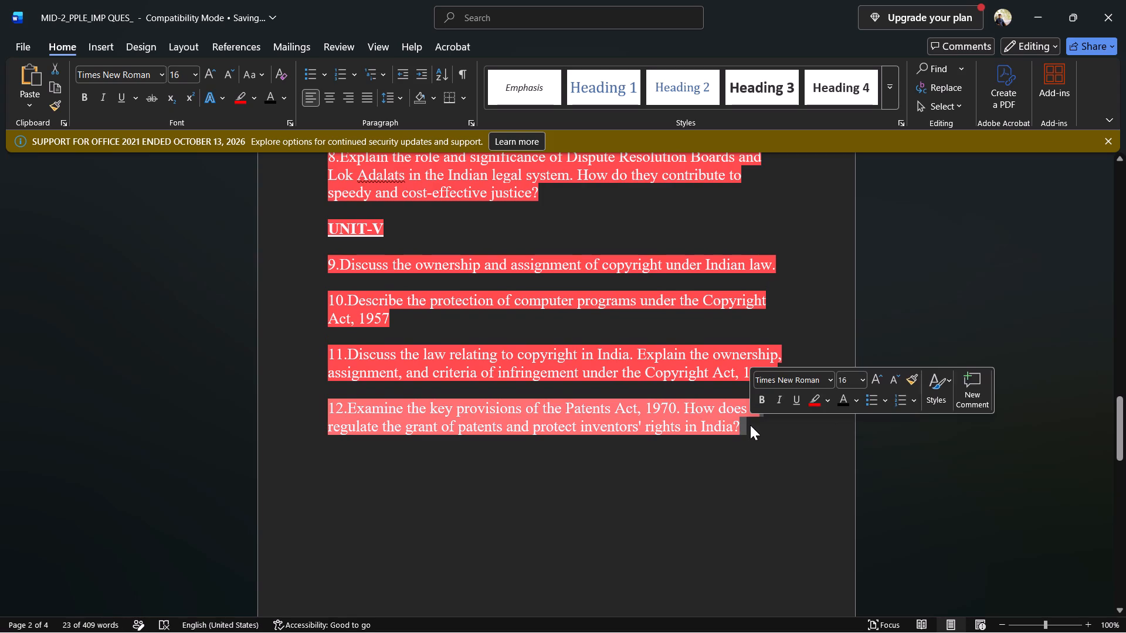
pyautogui.click(750, 425)
pyautogui.moveTo(750, 425); pyautogui.dragTo(384, 186)
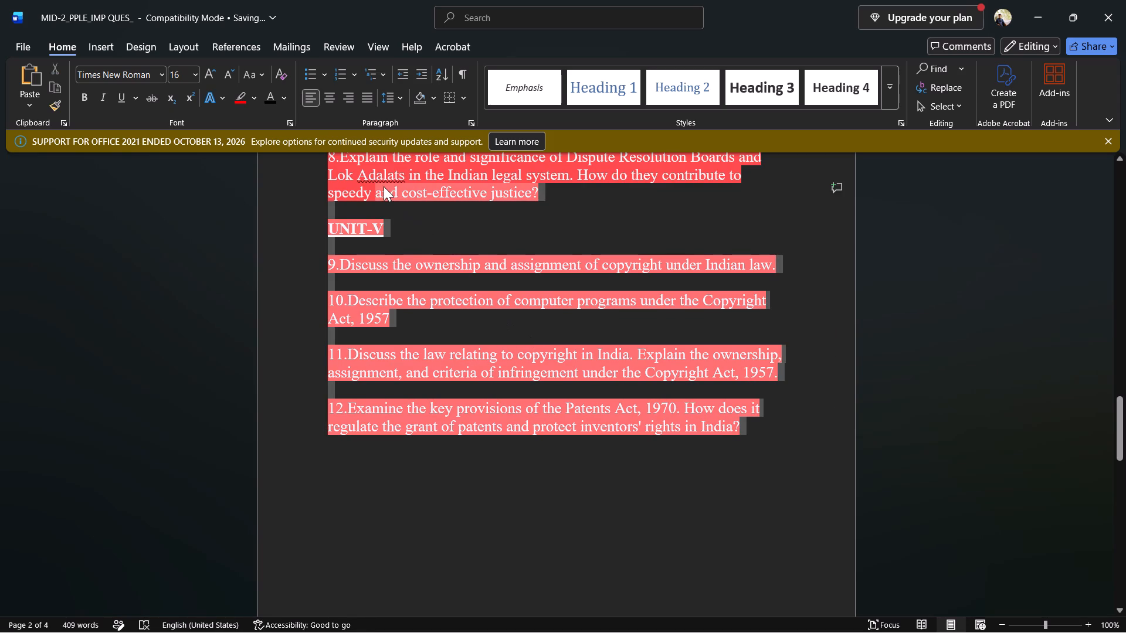
pyautogui.moveTo(384, 186); pyautogui.dragTo(351, 131)
pyautogui.scroll(1, 359, 152)
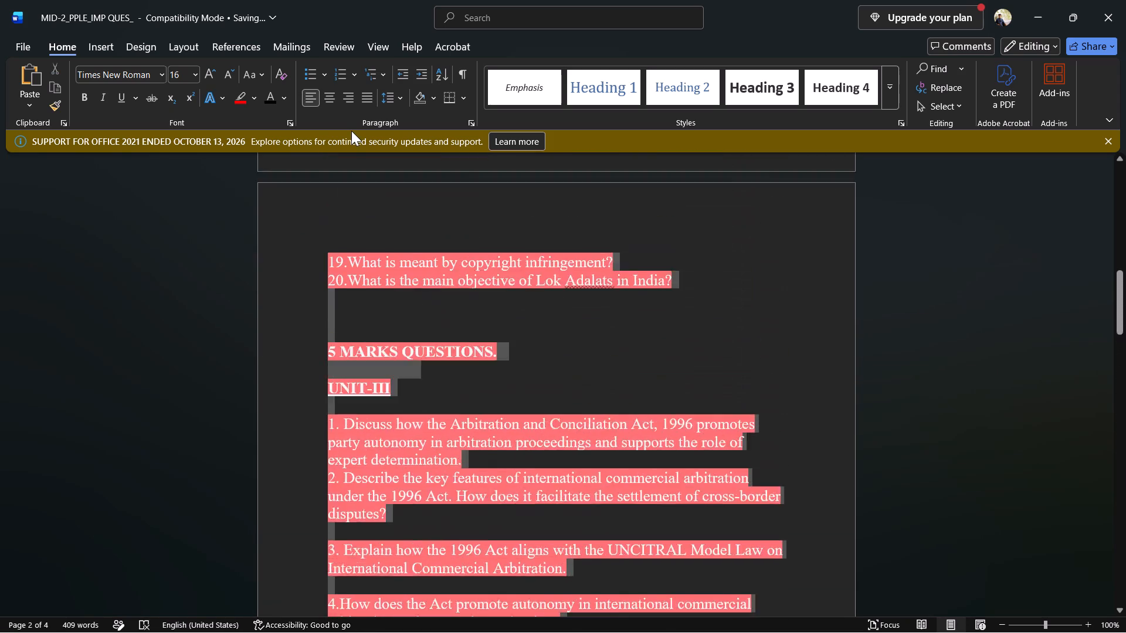
pyautogui.moveTo(351, 131); pyautogui.dragTo(324, 257)
pyautogui.scroll(2, 351, 131)
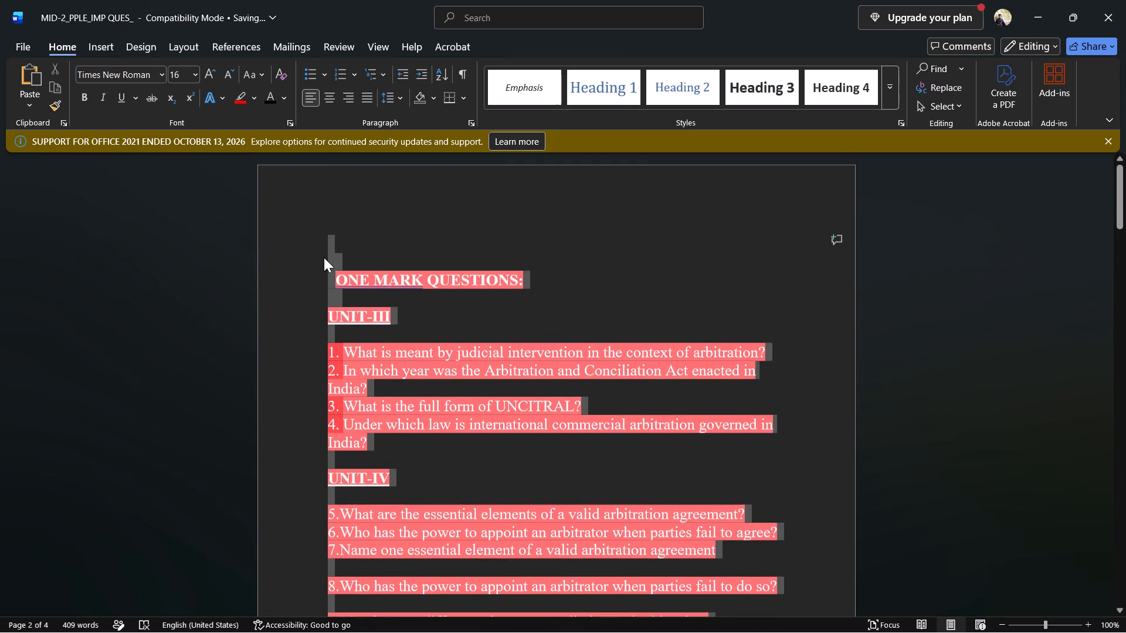
pyautogui.scroll(1, 324, 257)
pyautogui.moveTo(324, 257); pyautogui.dragTo(324, 260)
pyautogui.click(225, 96)
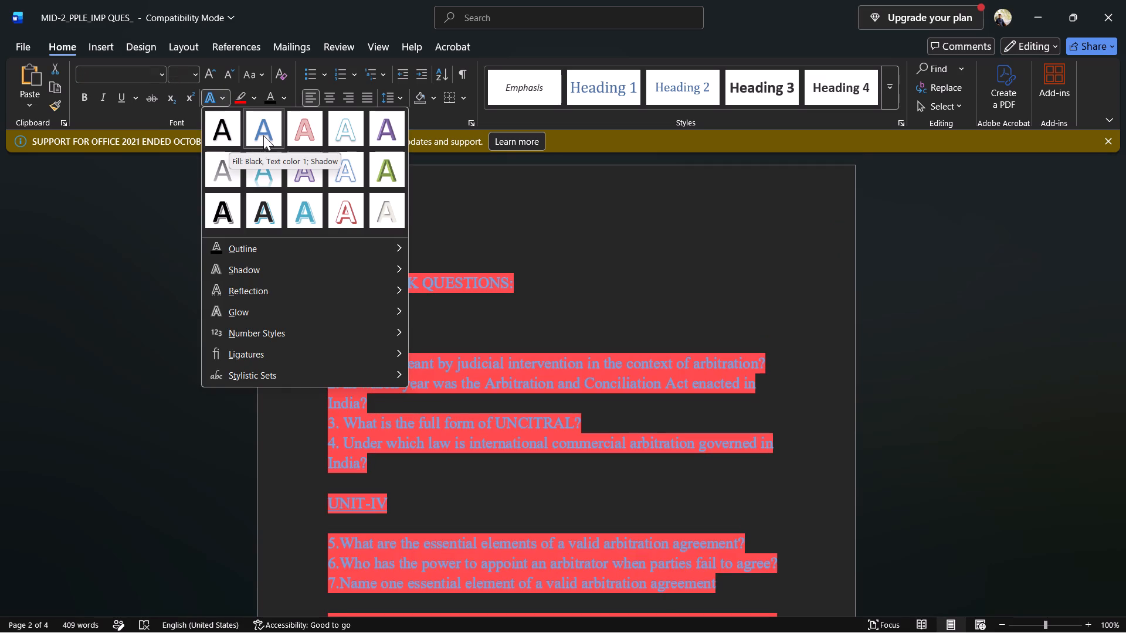
pyautogui.click(229, 132)
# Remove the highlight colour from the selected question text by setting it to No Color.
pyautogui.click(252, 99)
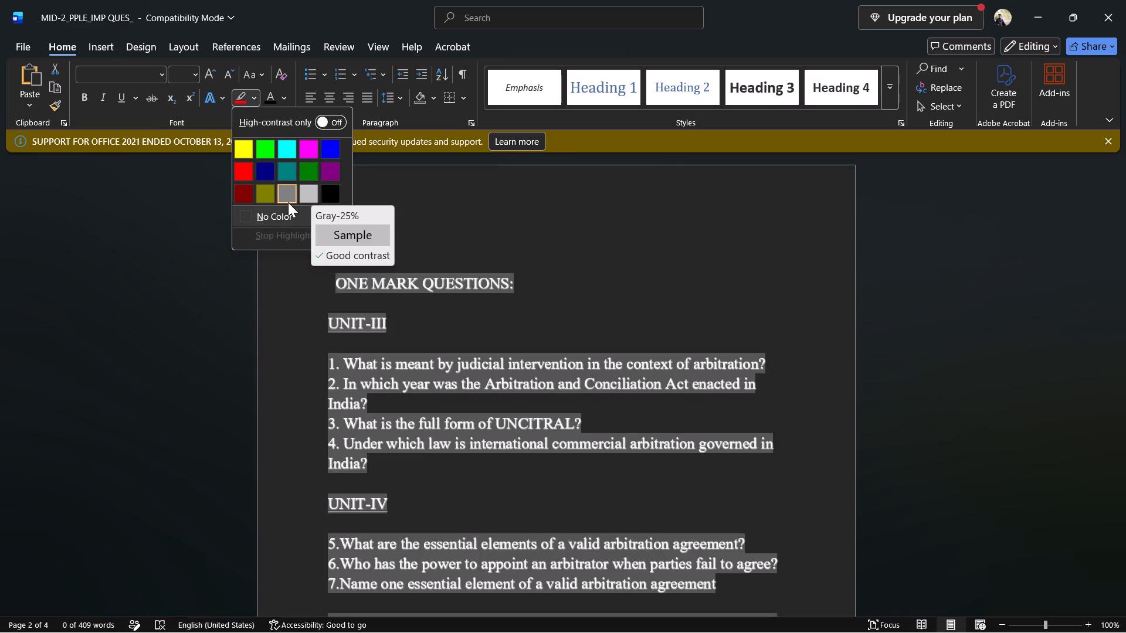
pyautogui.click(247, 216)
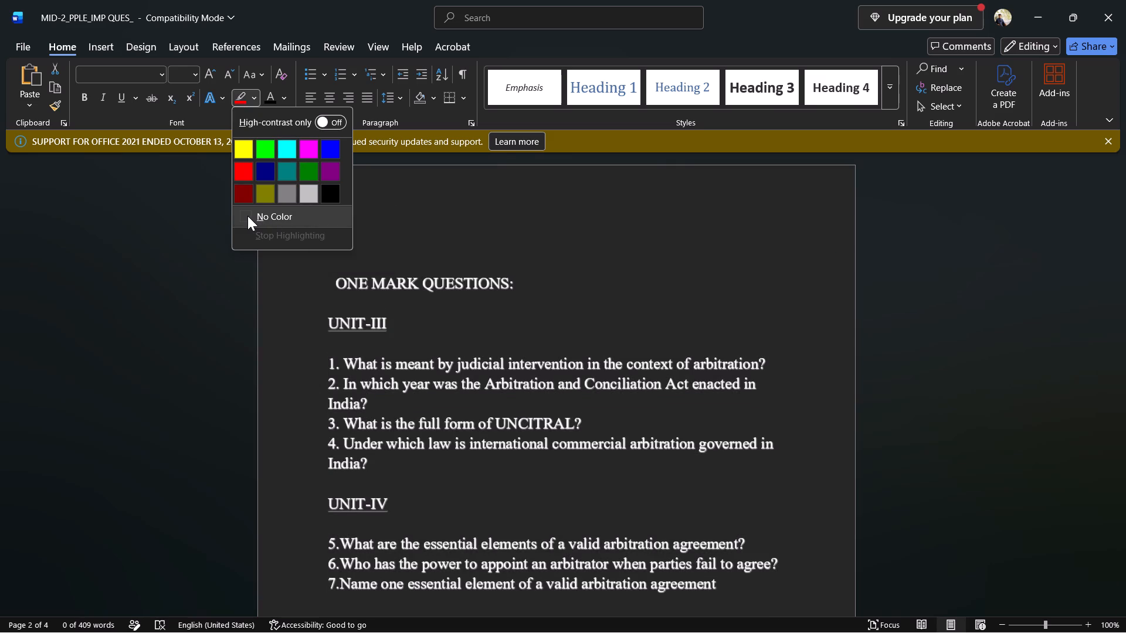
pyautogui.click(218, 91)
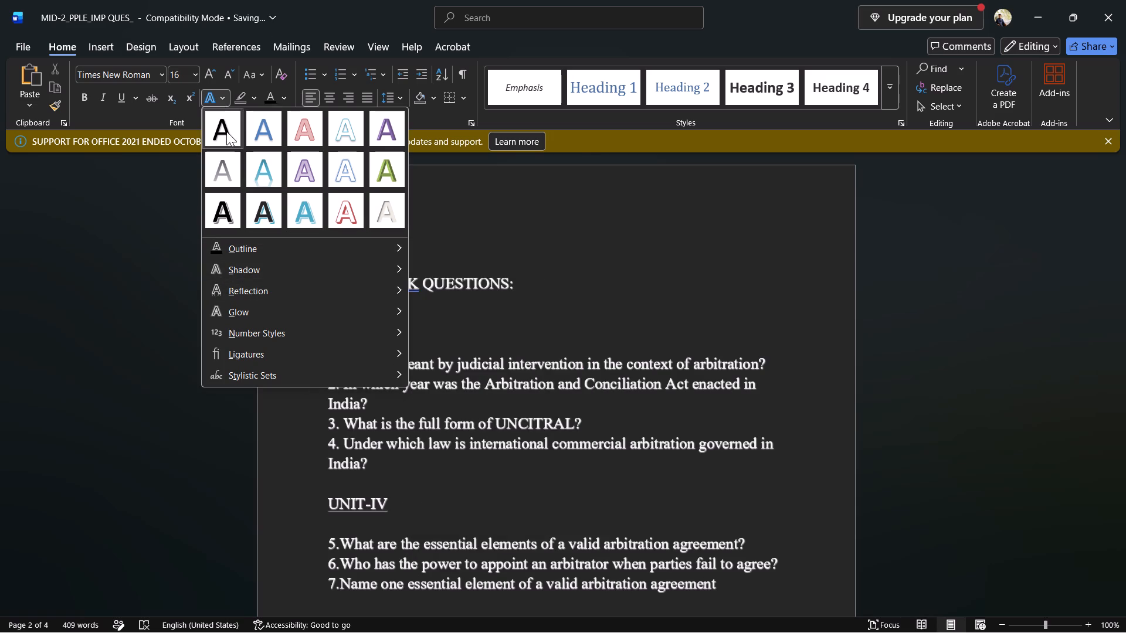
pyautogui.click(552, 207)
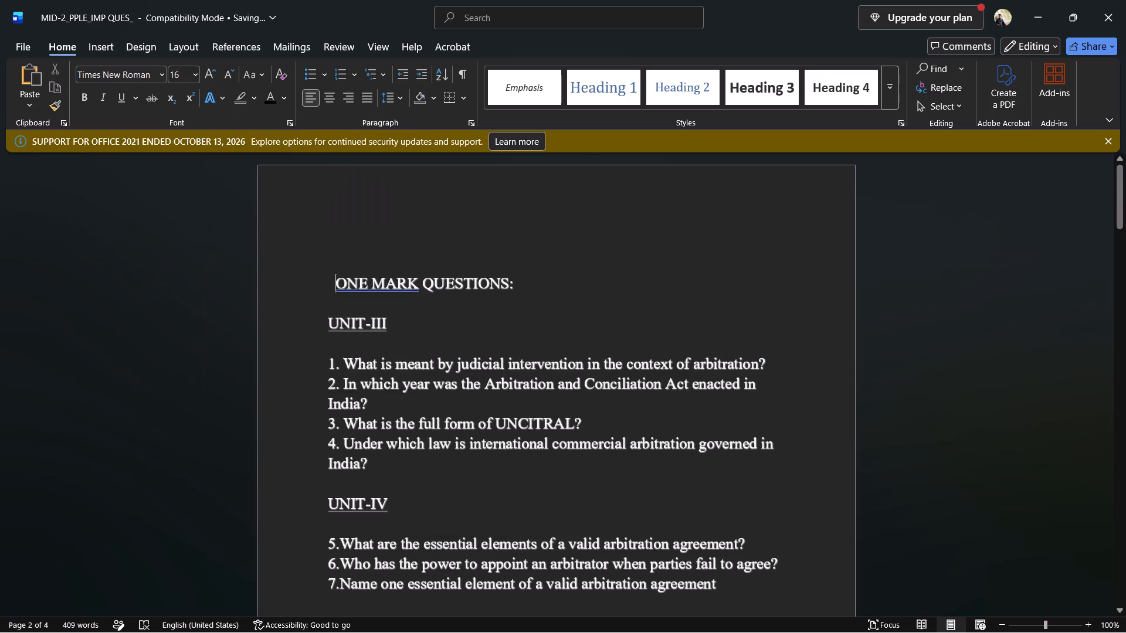
# Check the formatting of the one-mark and 5-mark questions throughout the document.
pyautogui.scroll(-6, 552, 207)
pyautogui.scroll(1, 552, 207)
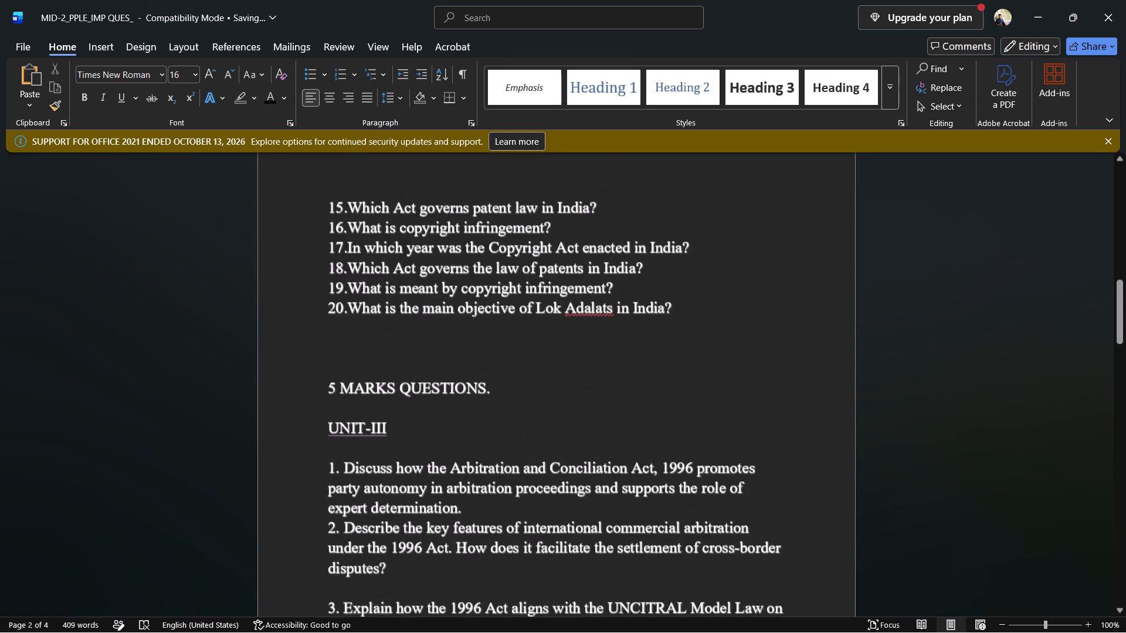
pyautogui.scroll(-4, 552, 207)
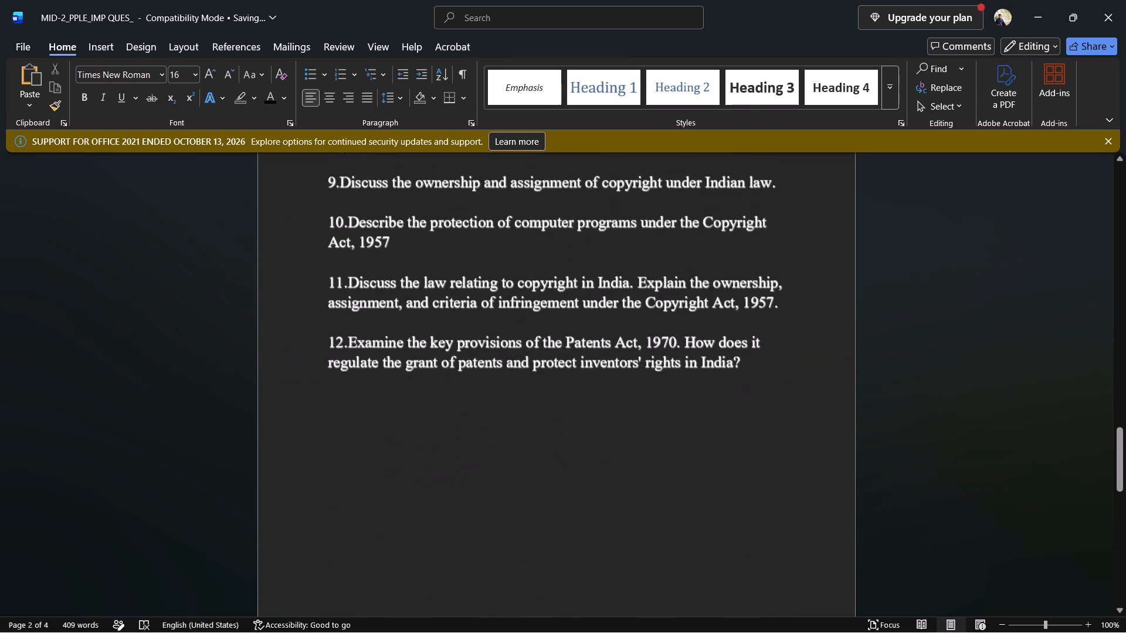
pyautogui.scroll(4, 768, 367)
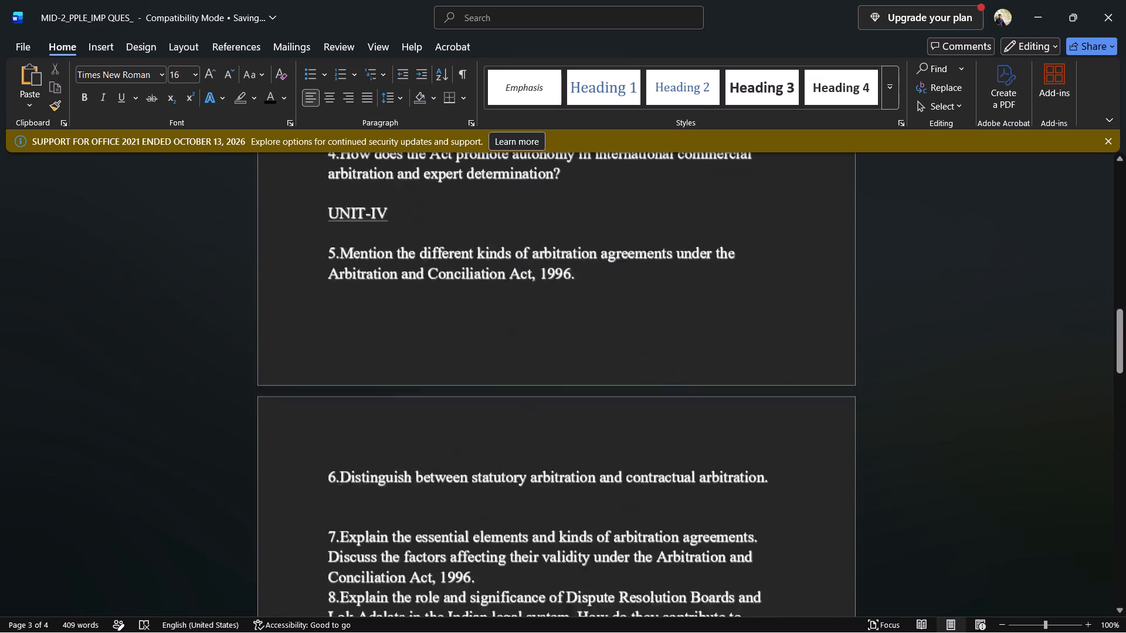
pyautogui.scroll(4, 768, 367)
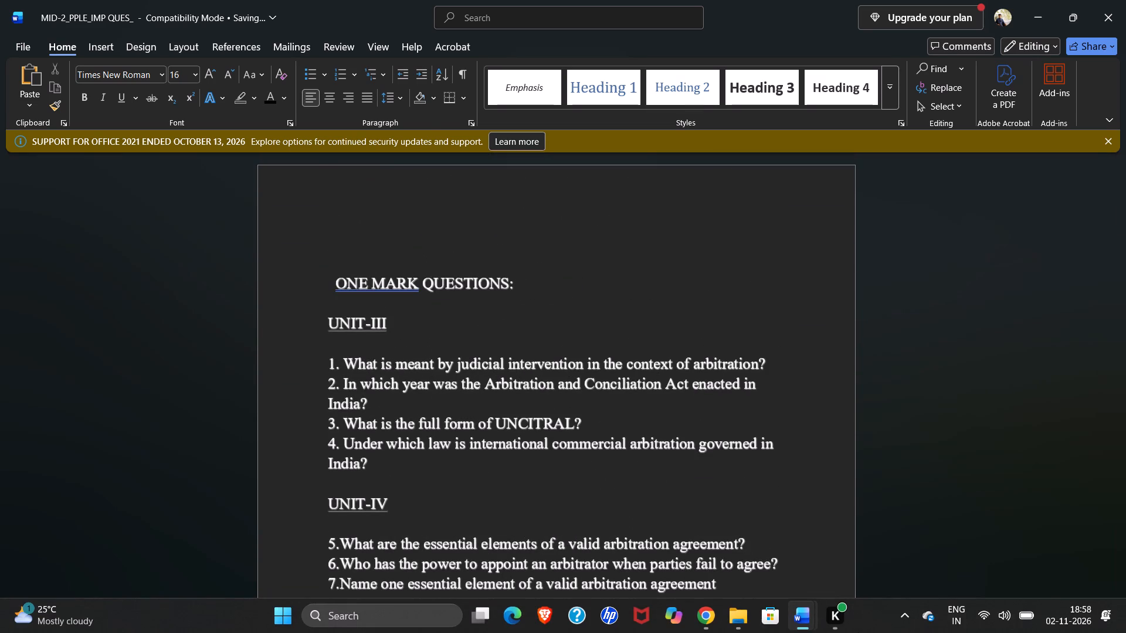
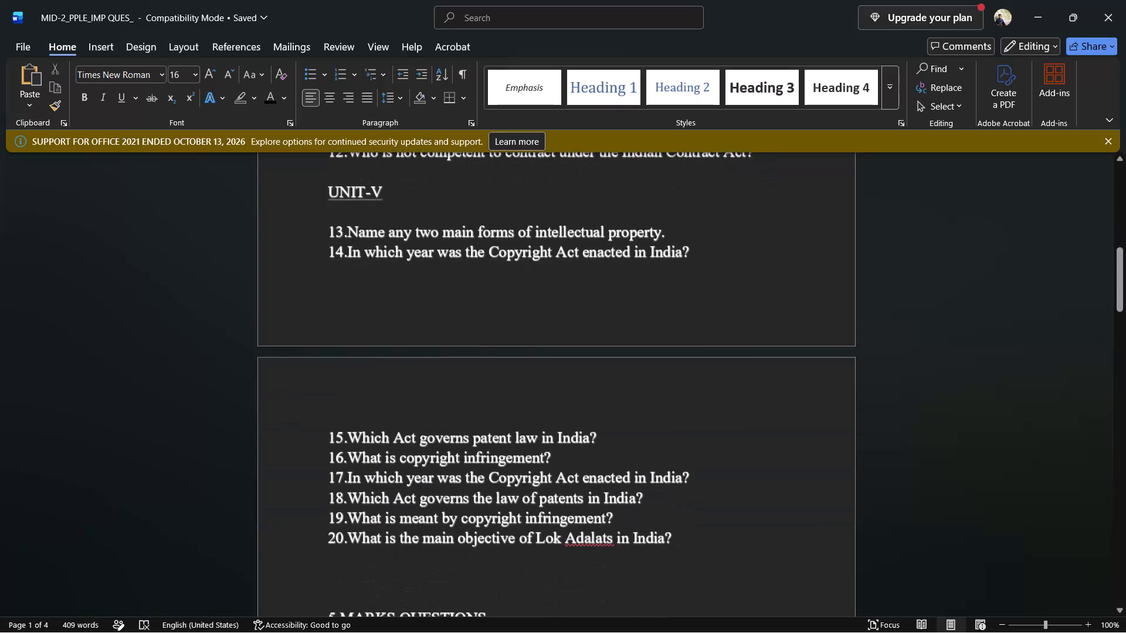
# Switch to the PPLE mid-2 long document and check the formatting of its answers from question 5 through question 12.
pyautogui.hotkey('alt', 'Tab')
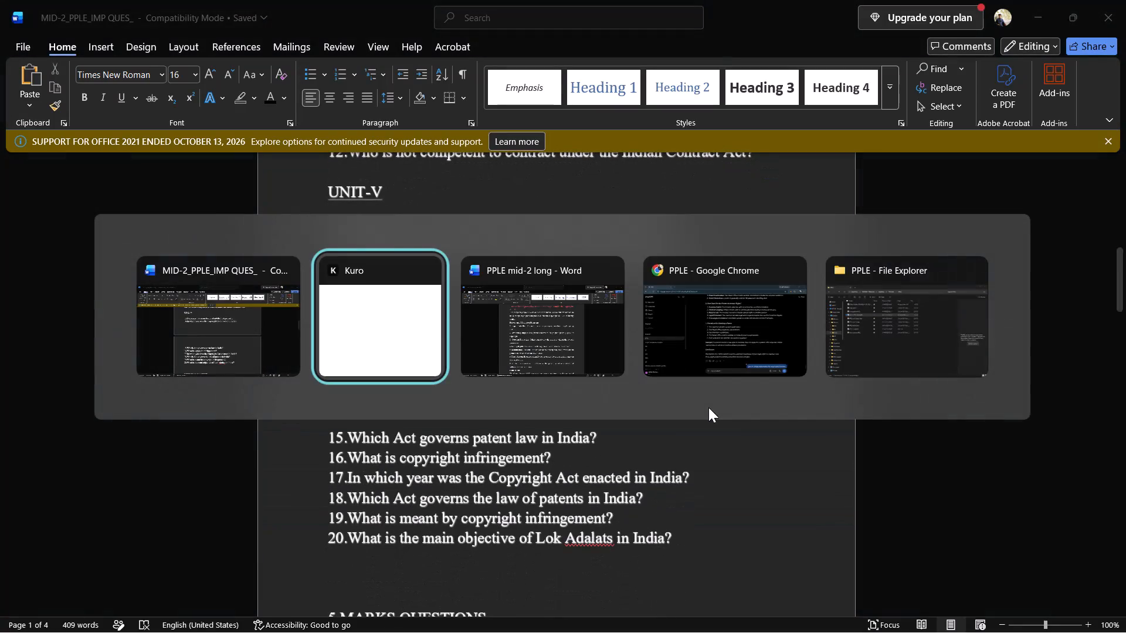
pyautogui.hotkey('alt', 'Tab')
pyautogui.scroll(-1, 708, 407)
pyautogui.scroll(3, 708, 407)
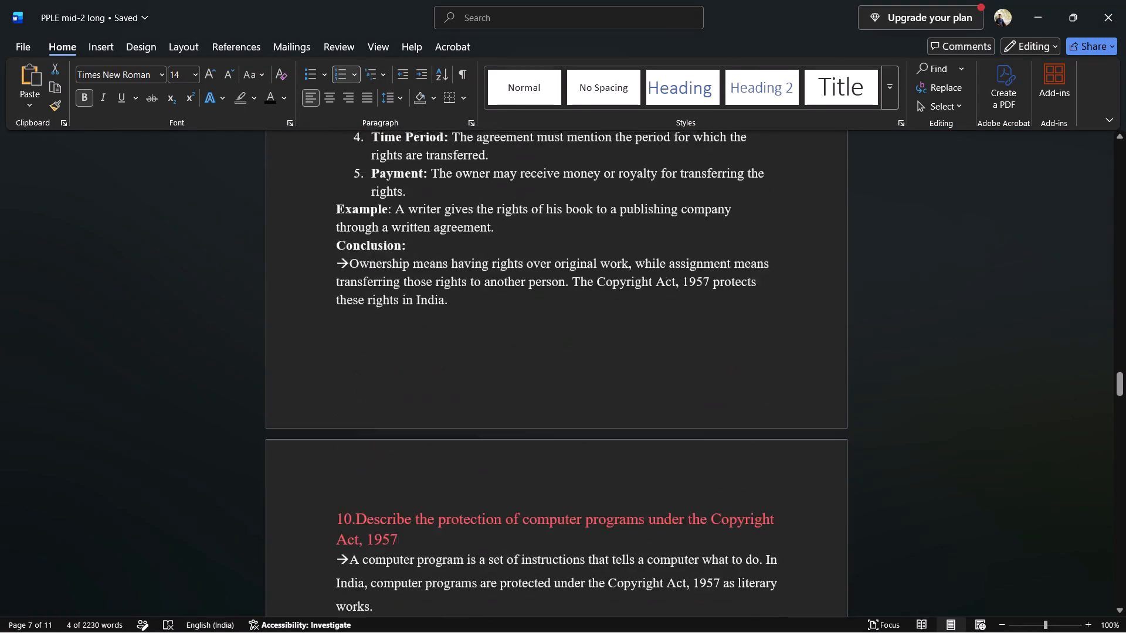
pyautogui.scroll(17, 708, 407)
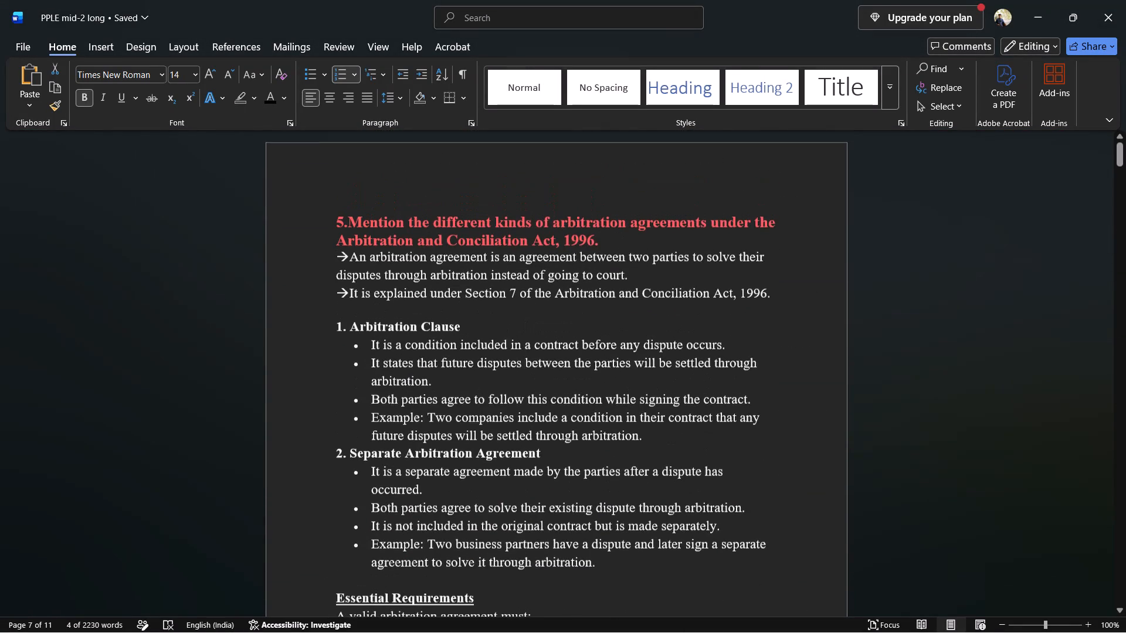
pyautogui.scroll(1, 708, 407)
pyautogui.scroll(-5, 708, 407)
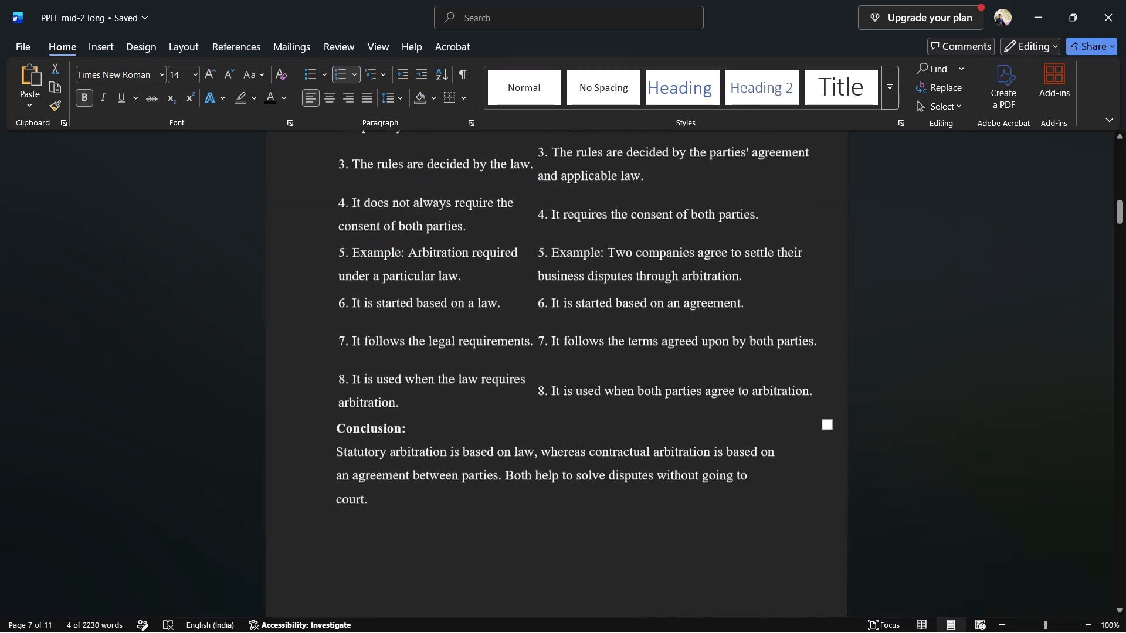
pyautogui.scroll(-6, 708, 407)
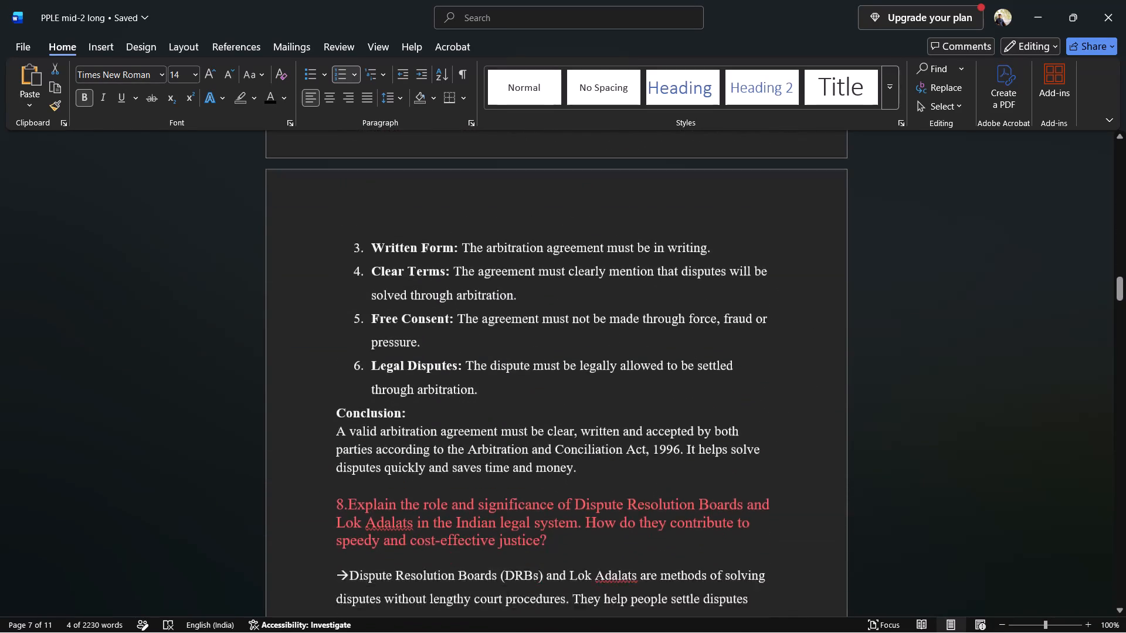
pyautogui.scroll(-6, 706, 401)
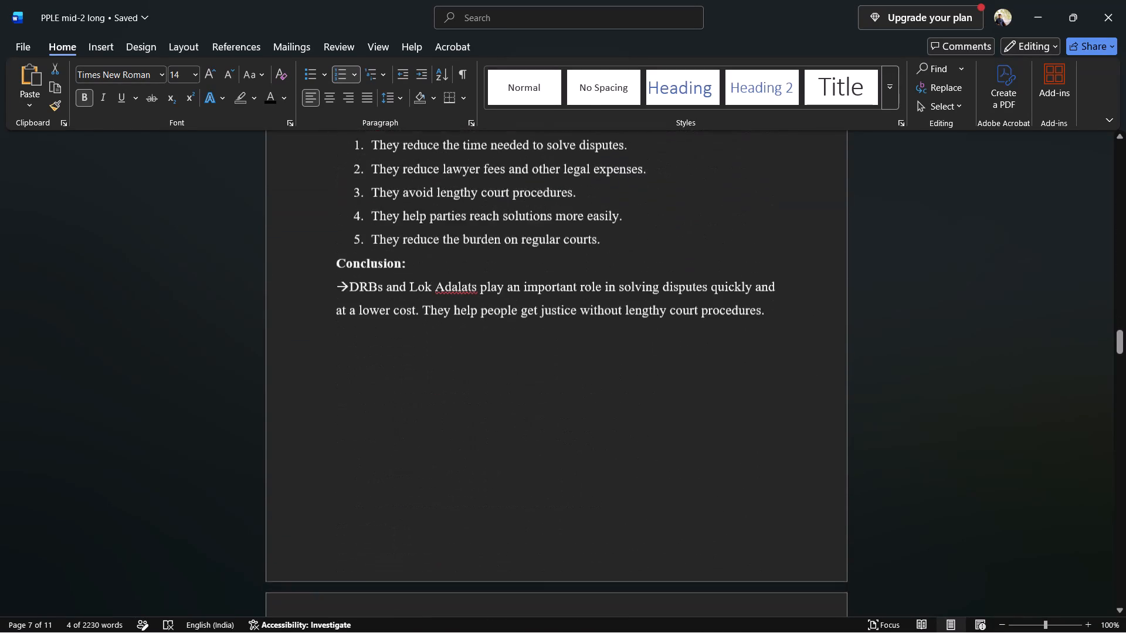
pyautogui.scroll(-6, 706, 401)
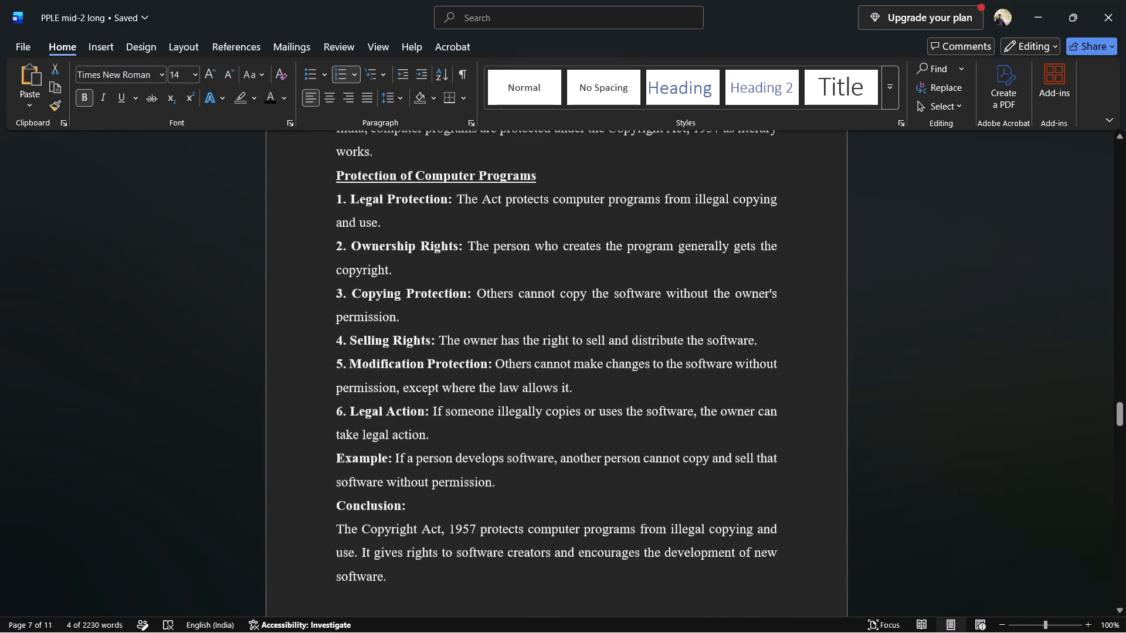
pyautogui.scroll(-5, 706, 401)
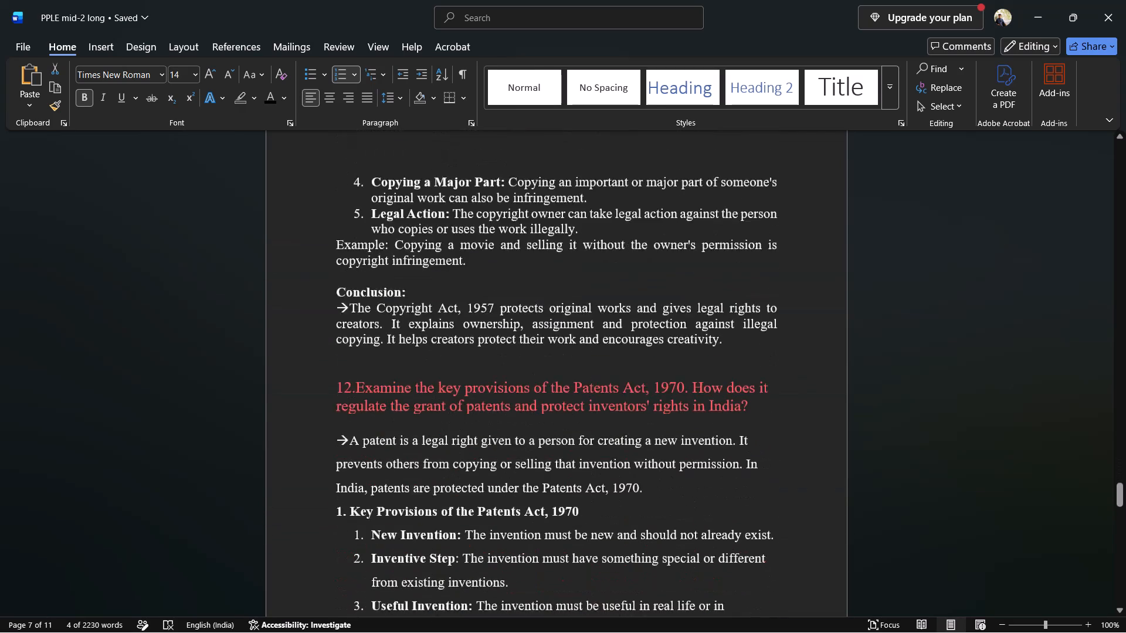
pyautogui.scroll(-4, 706, 401)
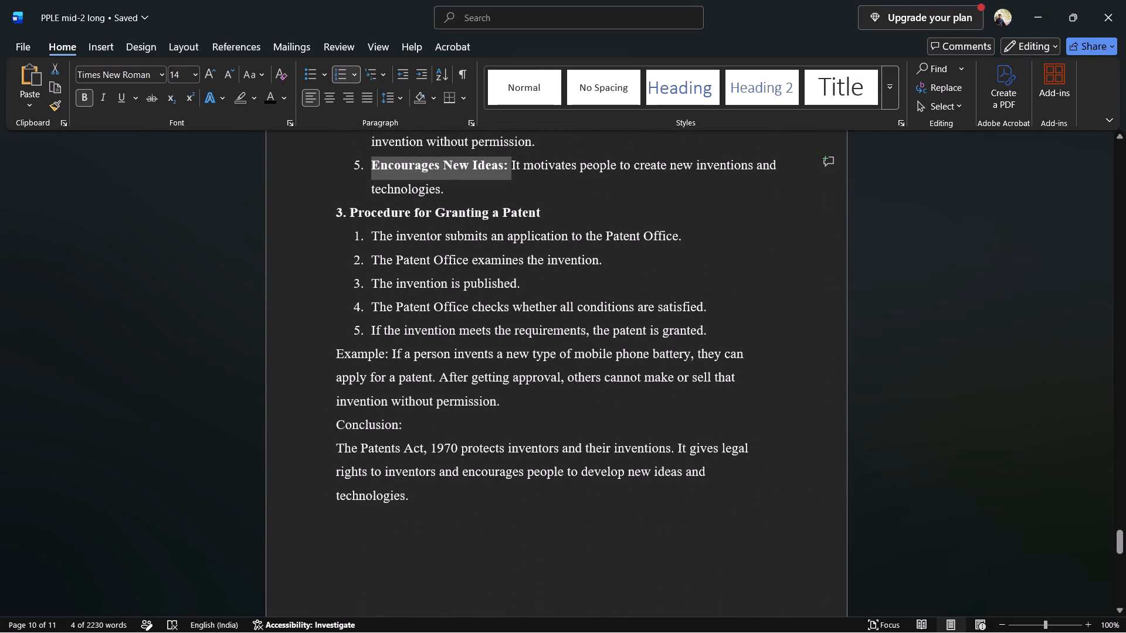
# Make the "Conclusion:" and "Example:" labels bold at the end of the question 12 answer on the Patents Act.
pyautogui.click(620, 233)
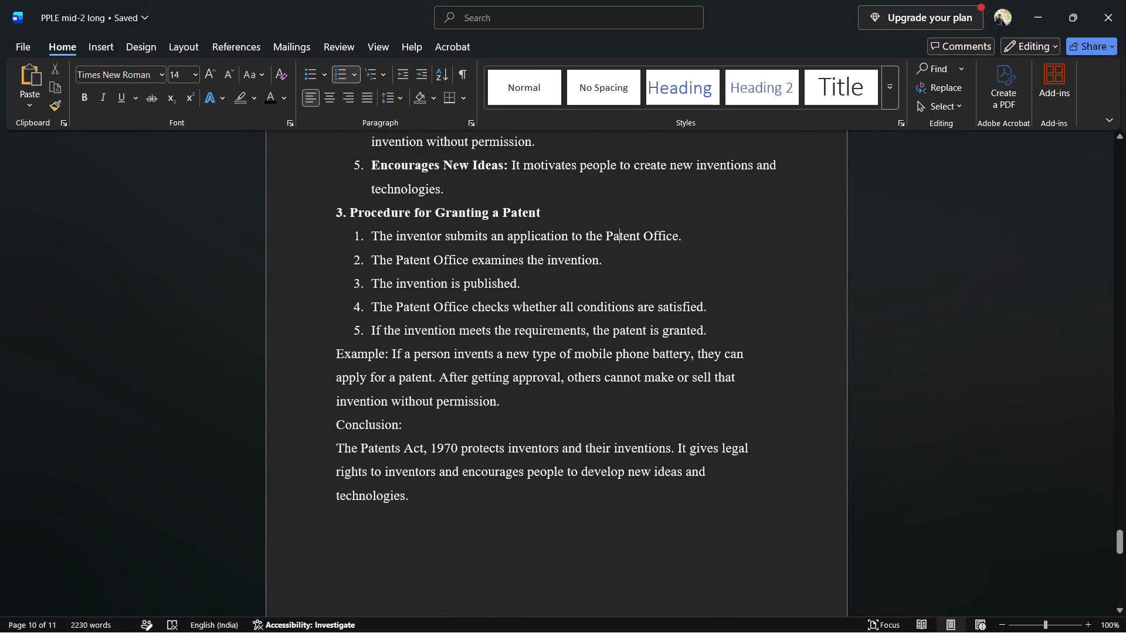
pyautogui.moveTo(430, 430); pyautogui.dragTo(338, 433)
pyautogui.hotkey('ctrl', 'b')
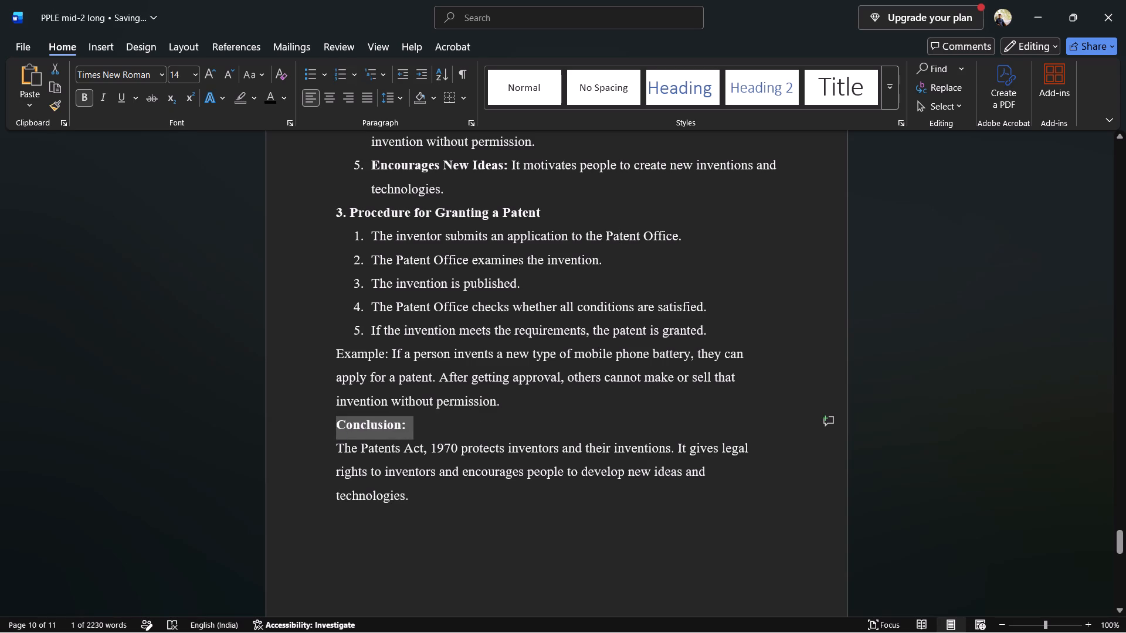
pyautogui.moveTo(389, 352); pyautogui.dragTo(320, 357)
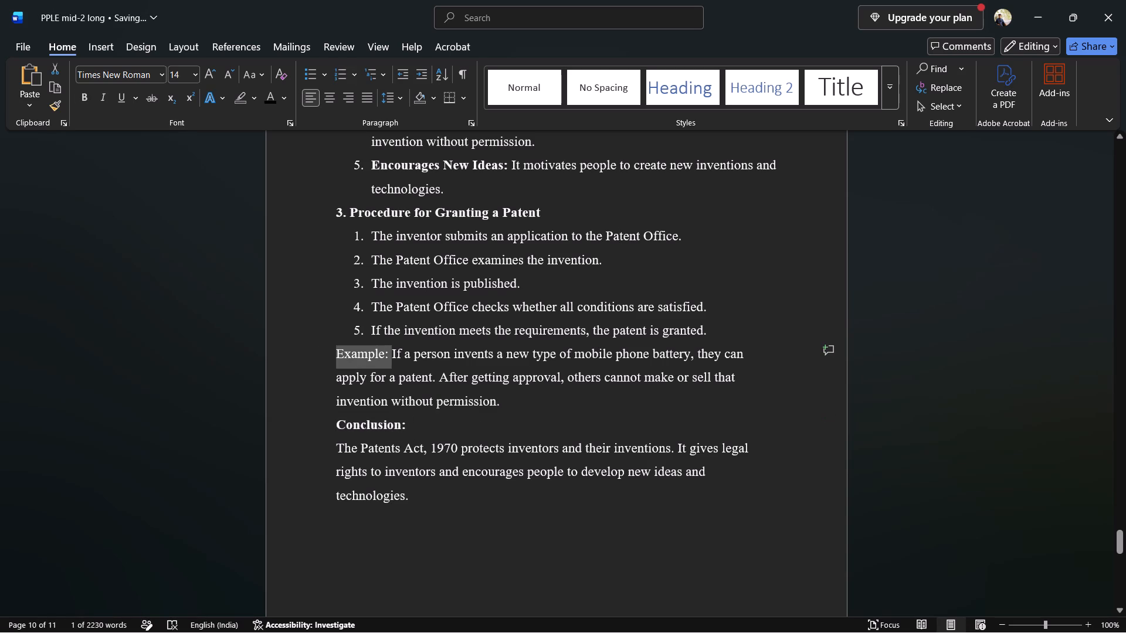
pyautogui.hotkey('ctrl', 'b')
# Read through the question 12 answer, covering the key provisions of the Patents Act, 1970 and the protection of inventors' rights.
pyautogui.scroll(1, 432, 244)
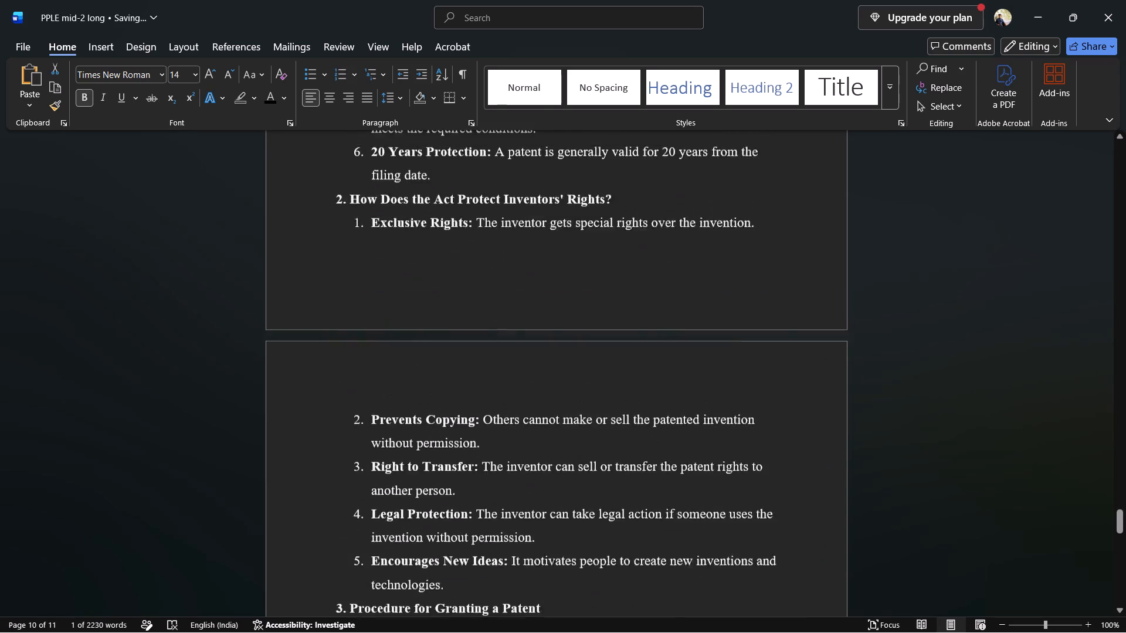
pyautogui.scroll(2, 432, 244)
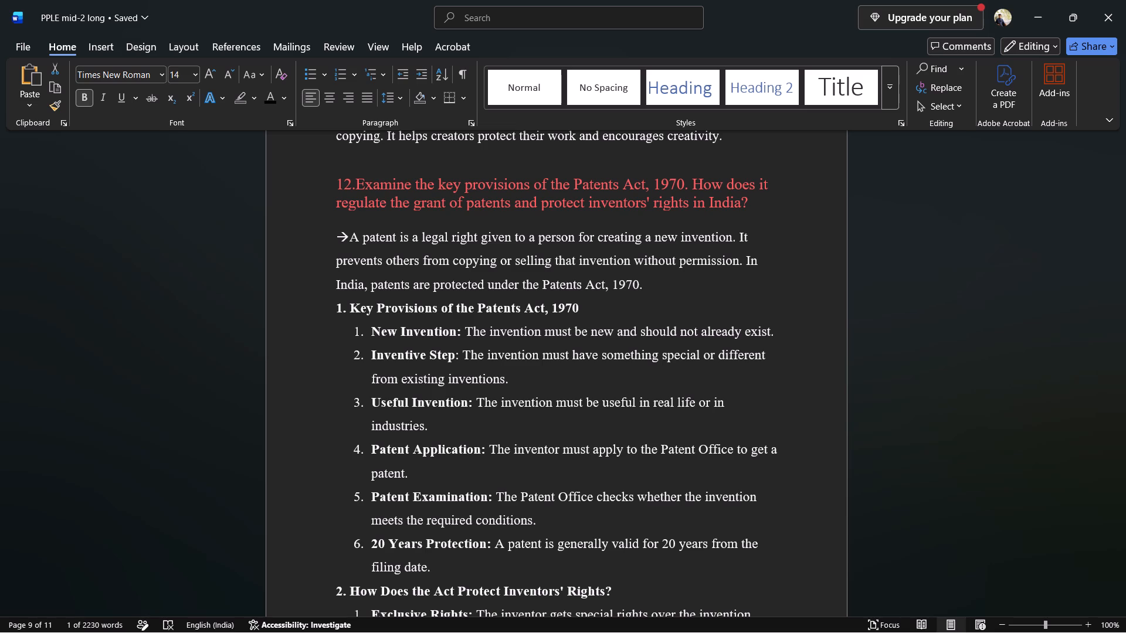
pyautogui.scroll(-1, 445, 287)
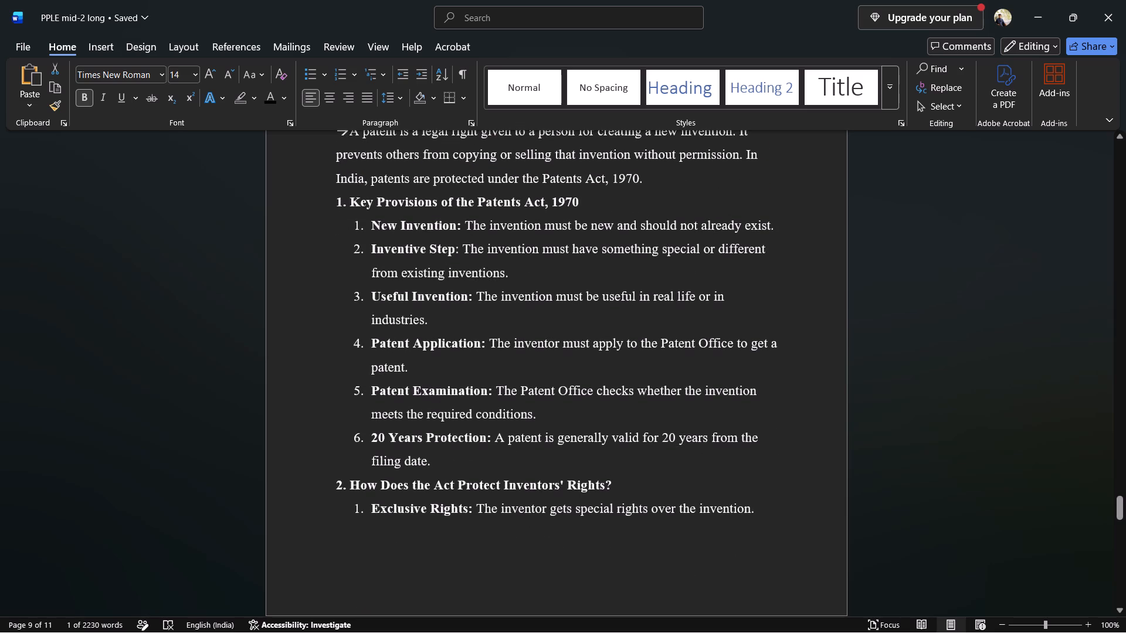
pyautogui.scroll(1, 445, 287)
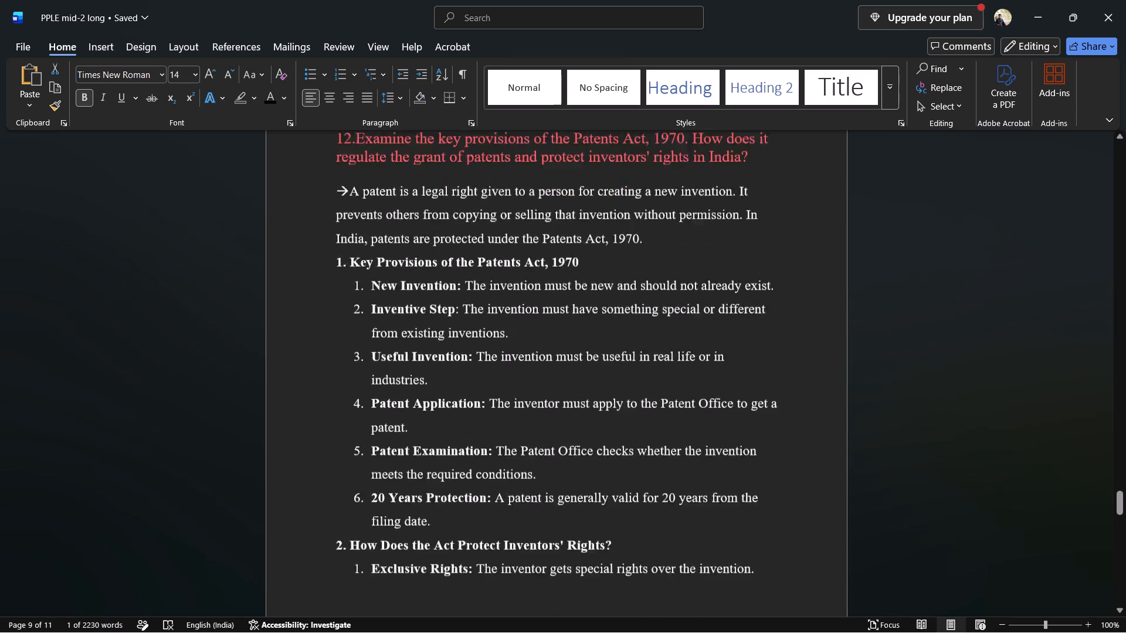
pyautogui.scroll(1, 445, 287)
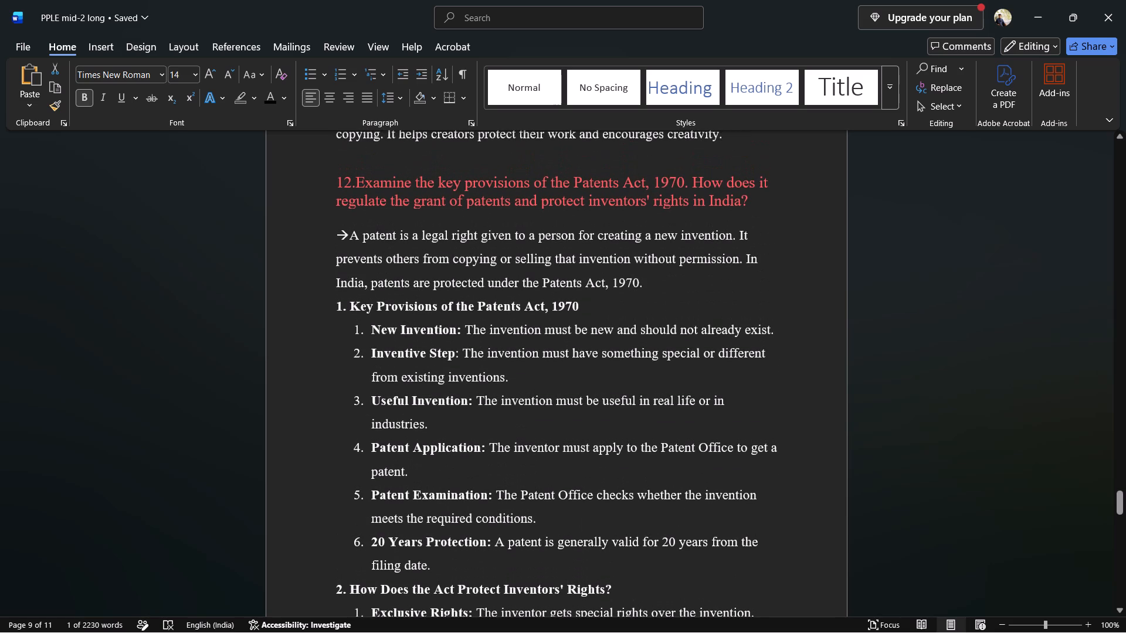
pyautogui.scroll(-1, 445, 287)
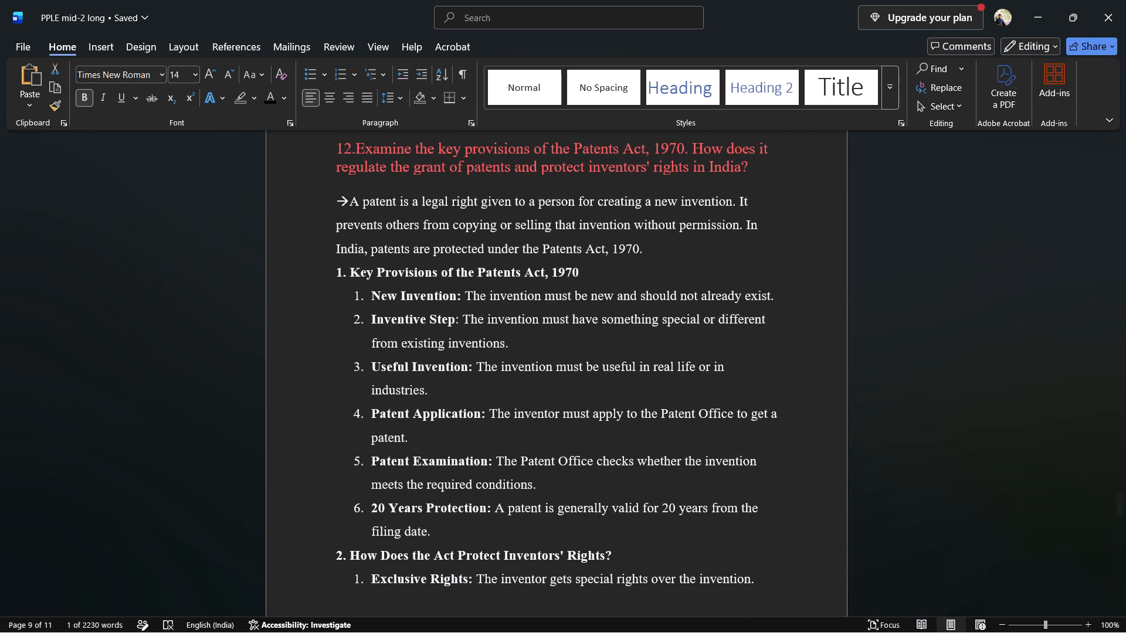
pyautogui.scroll(-1, 445, 287)
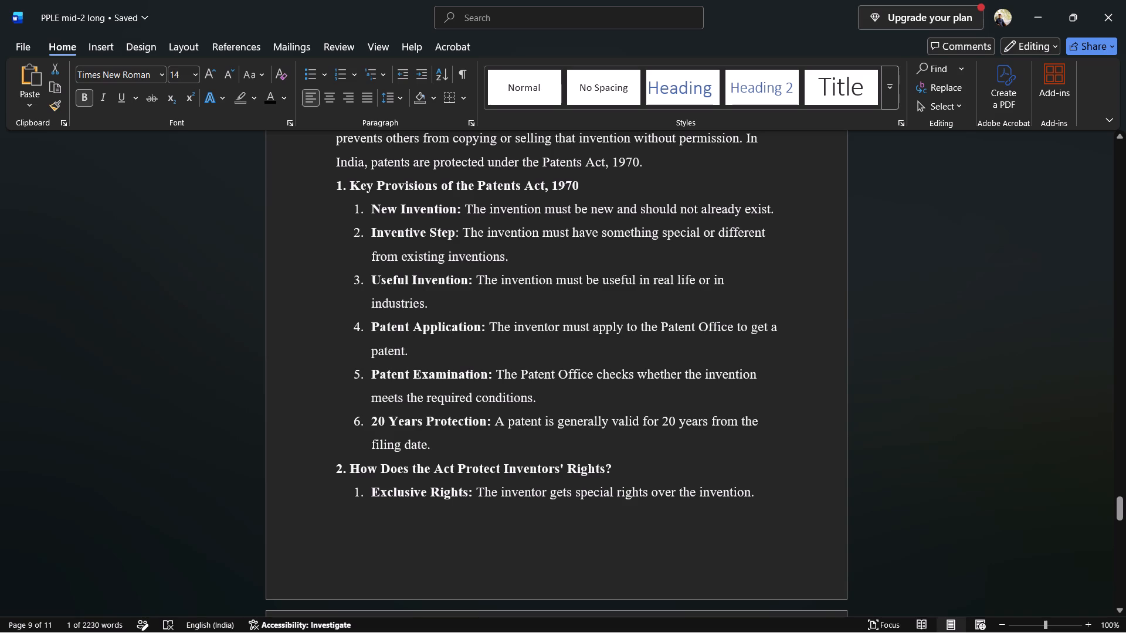
pyautogui.scroll(-1, 445, 287)
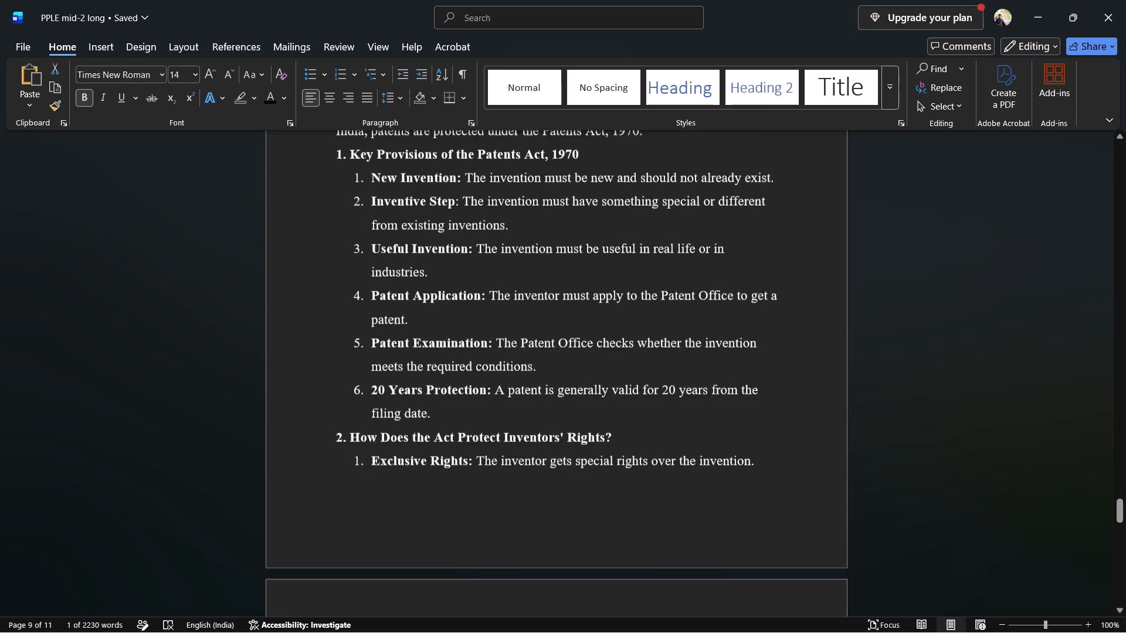
pyautogui.scroll(-1, 445, 287)
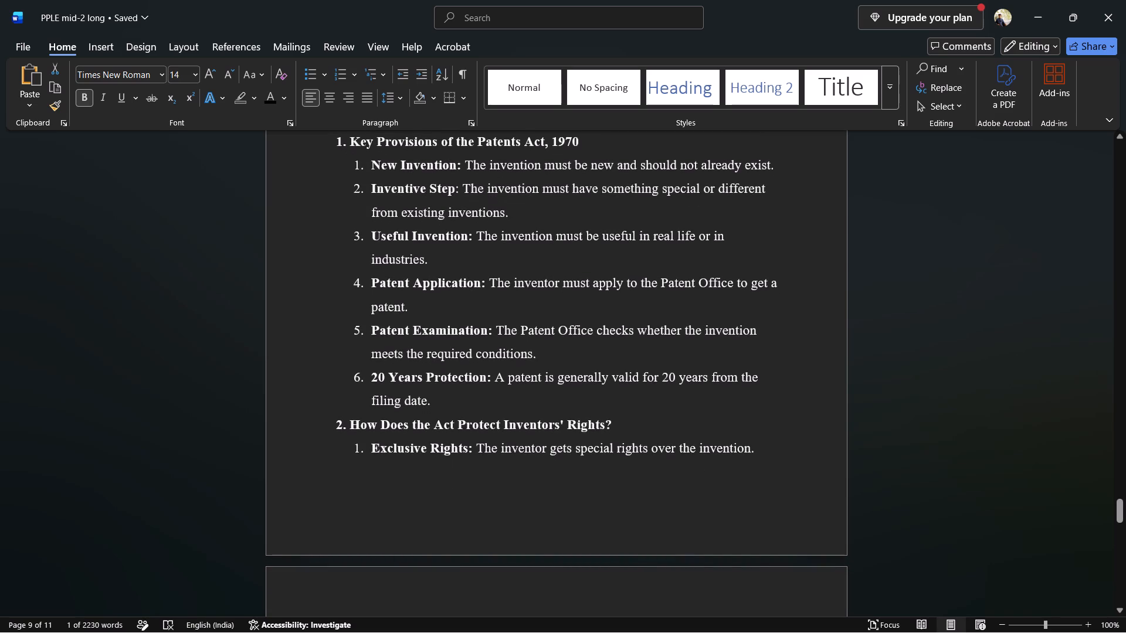
pyautogui.scroll(1, 445, 287)
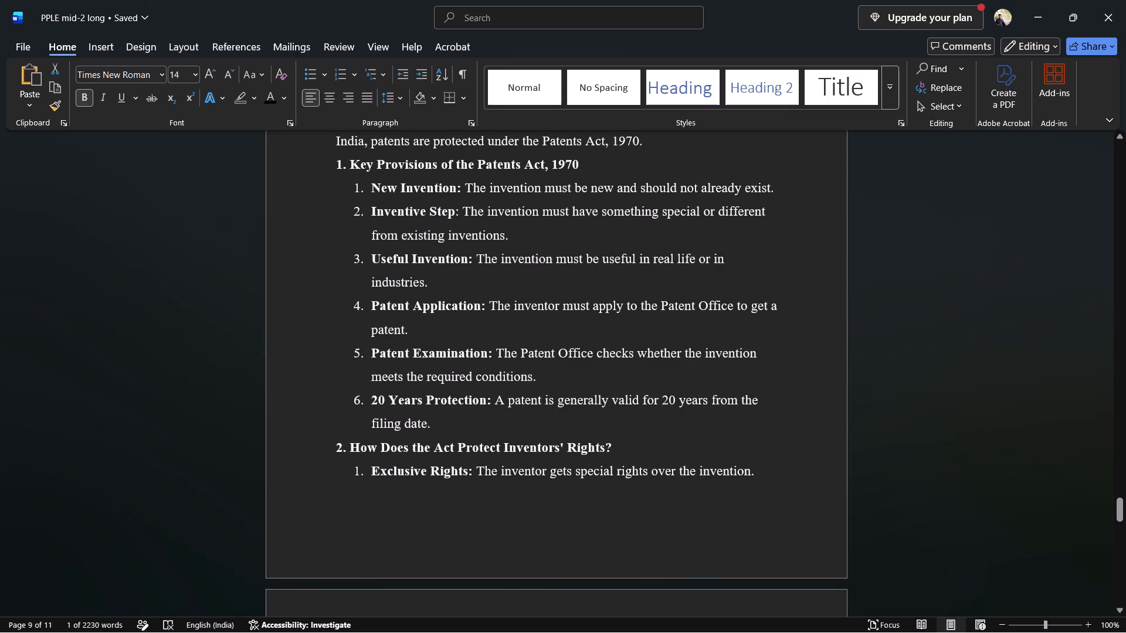
pyautogui.scroll(1, 445, 287)
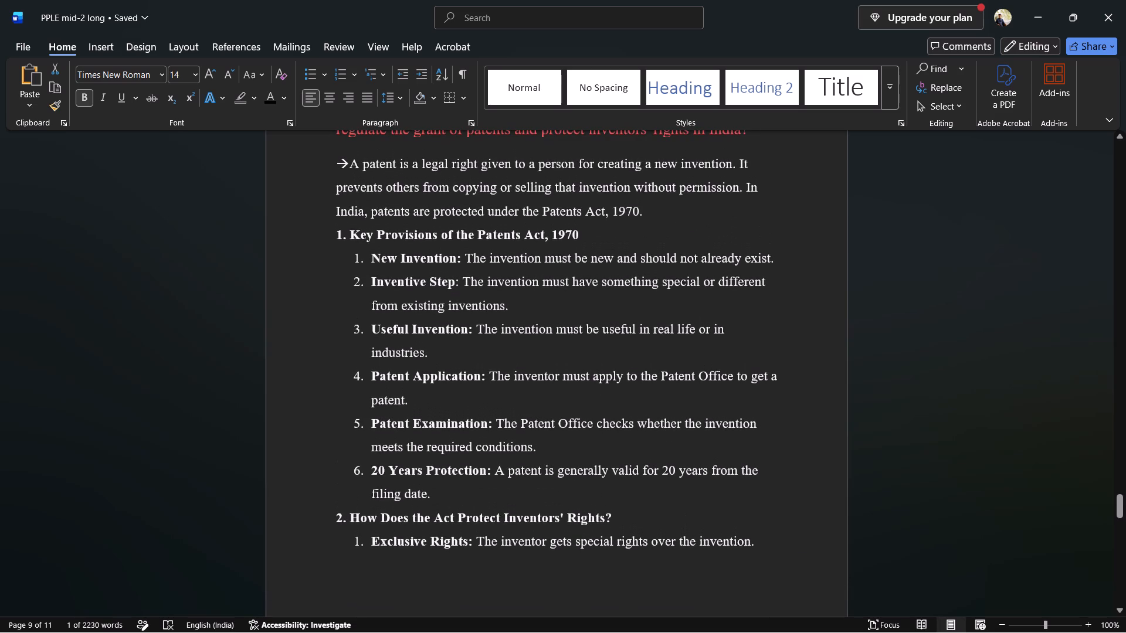
pyautogui.scroll(1, 445, 287)
pyautogui.scroll(-1, 445, 287)
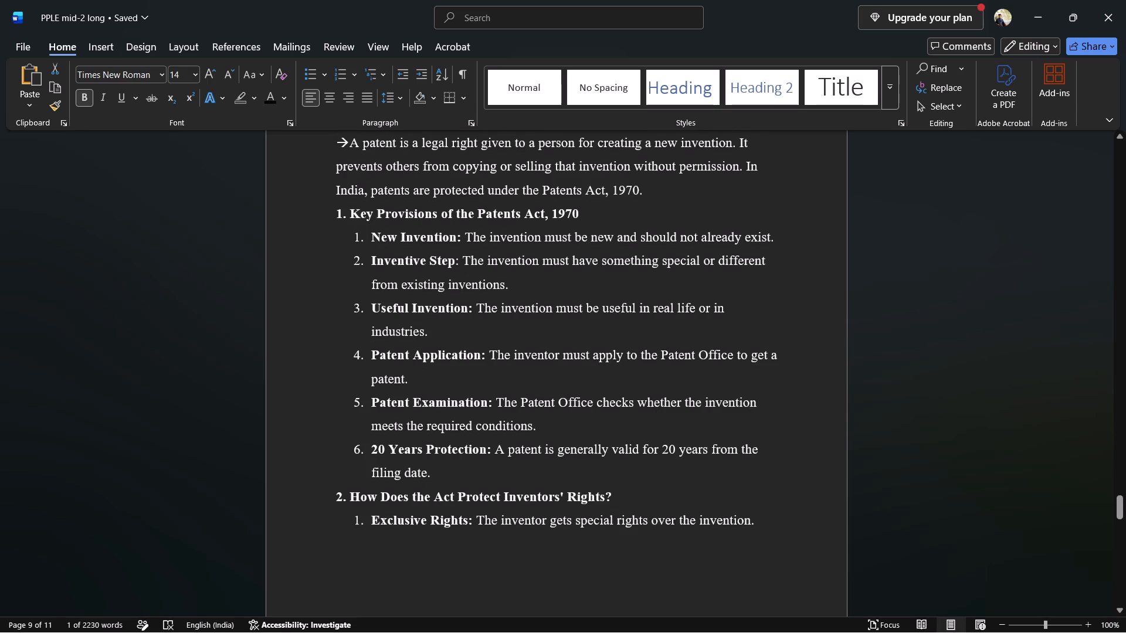
pyautogui.scroll(-1, 445, 287)
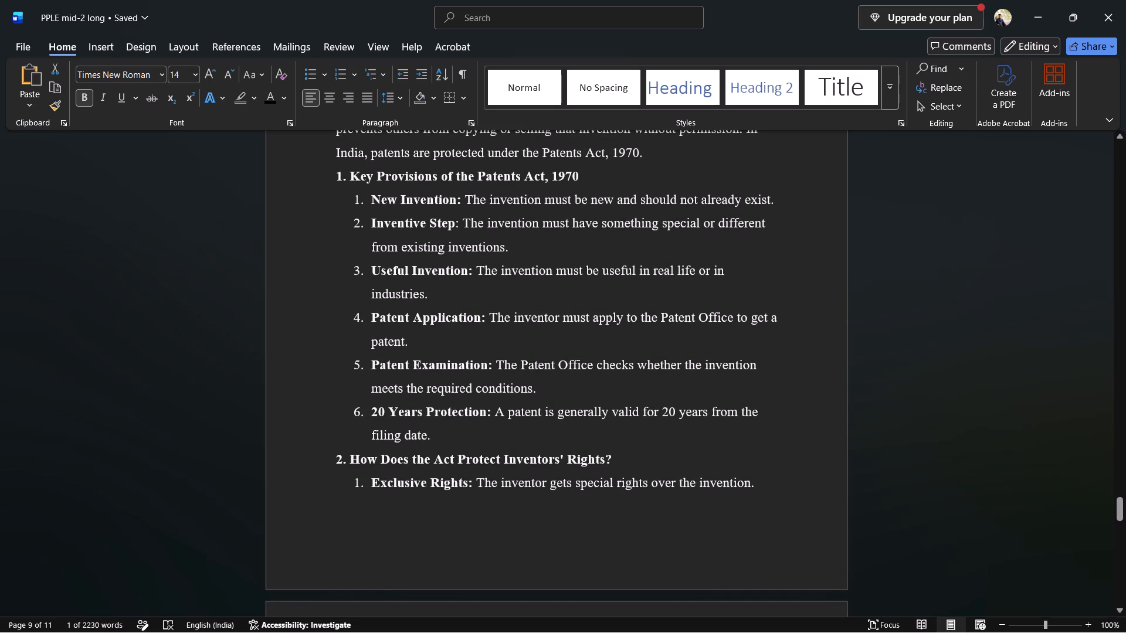
pyautogui.scroll(-1, 445, 287)
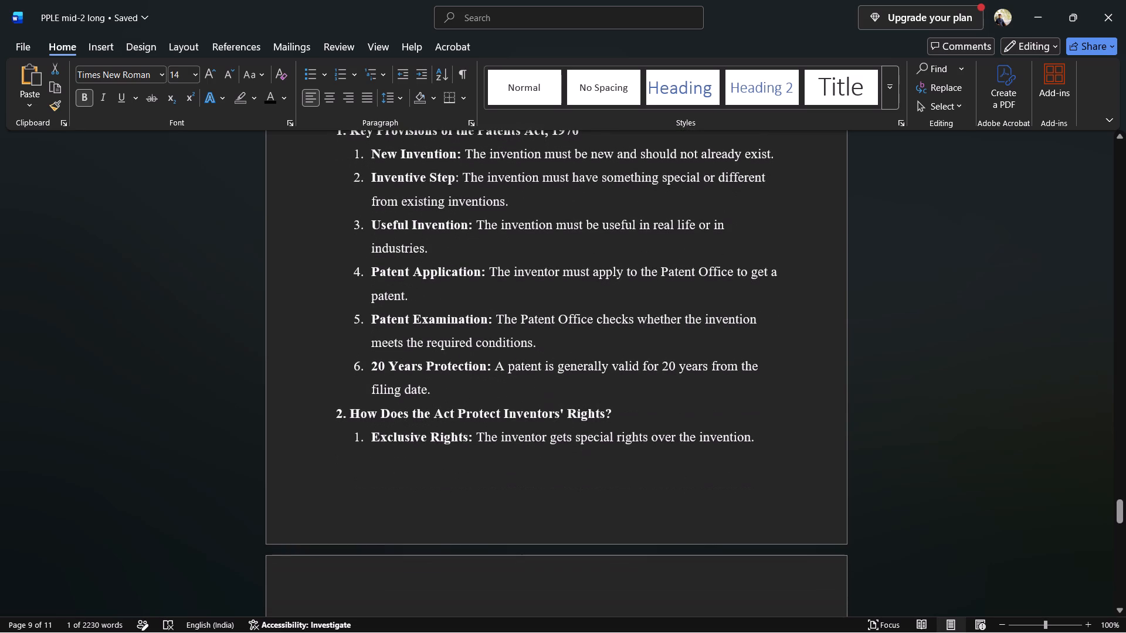
pyautogui.scroll(-1, 445, 287)
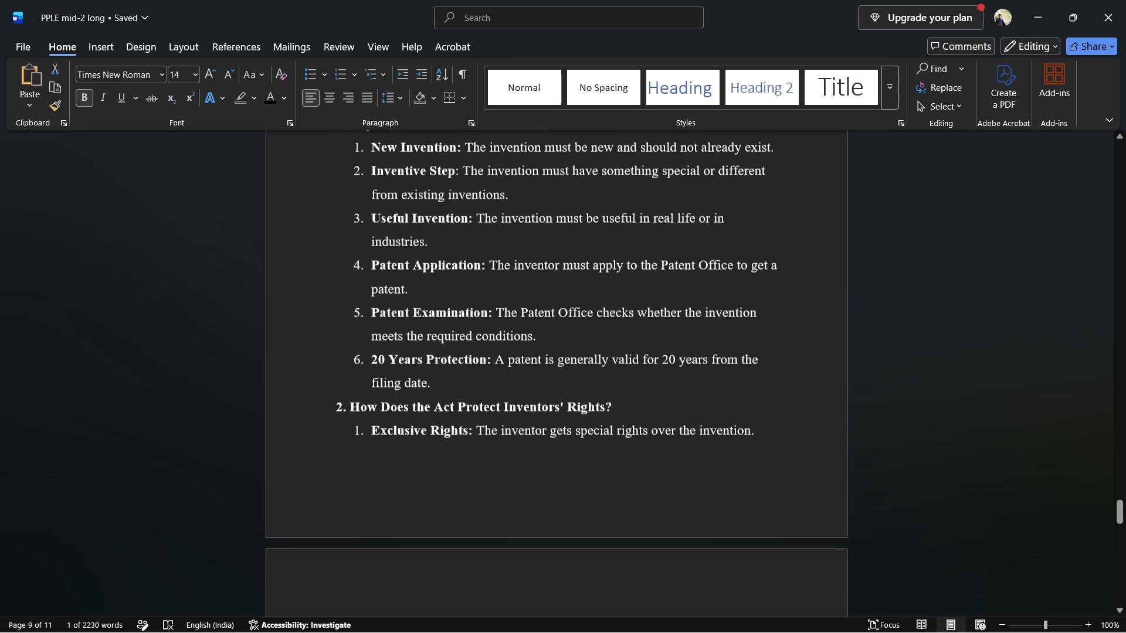
pyautogui.scroll(-1, 445, 287)
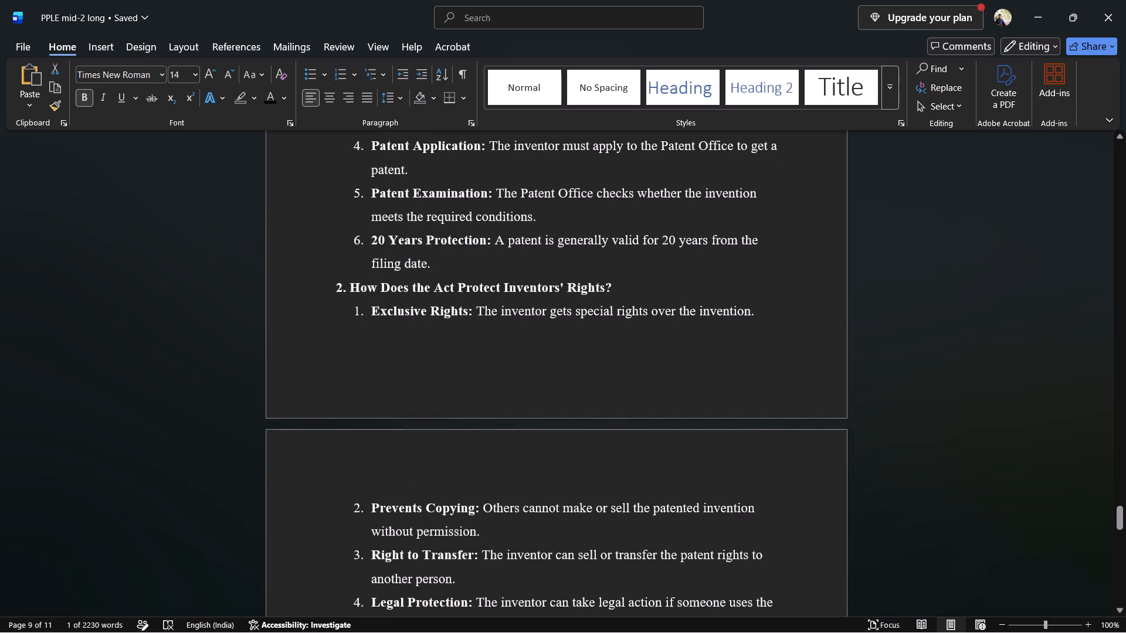
pyautogui.scroll(2, 445, 287)
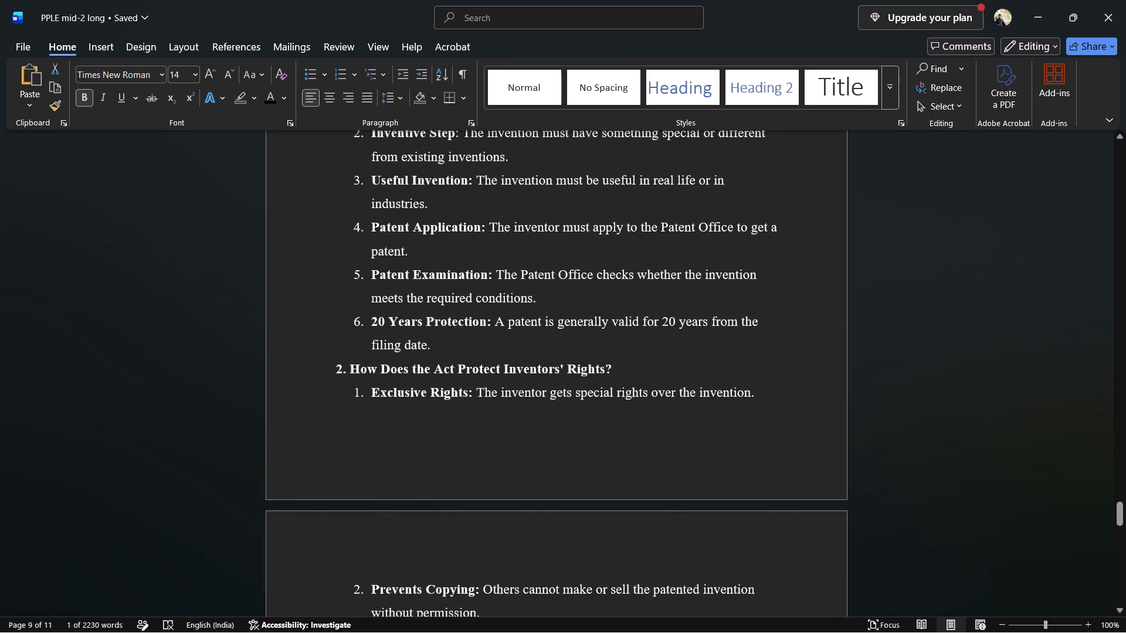
pyautogui.scroll(1, 445, 287)
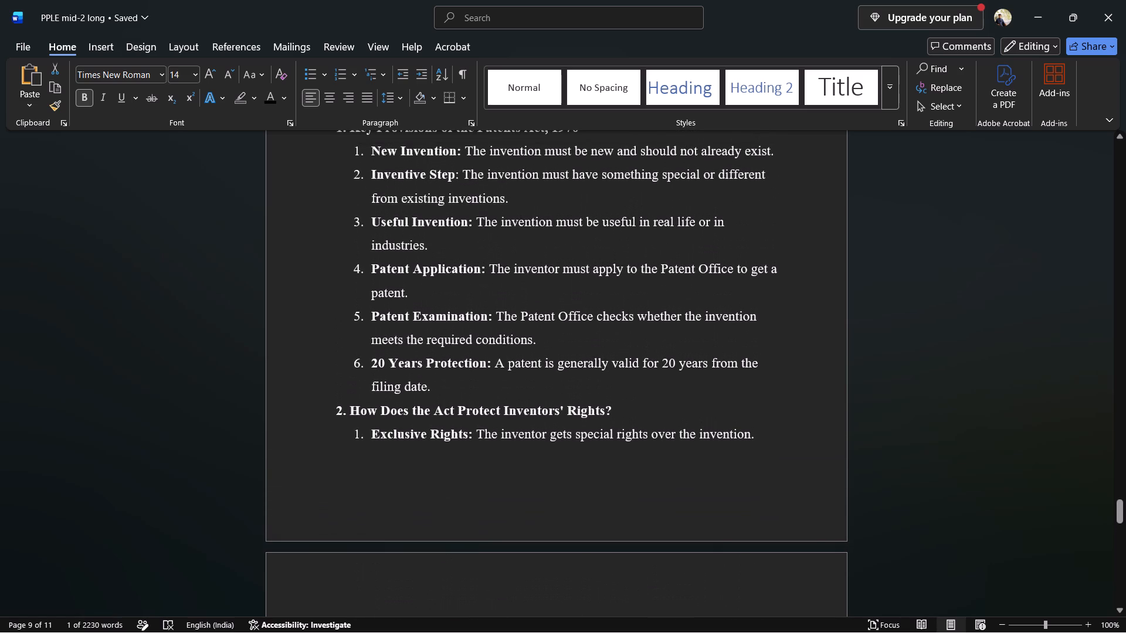
pyautogui.scroll(1, 445, 287)
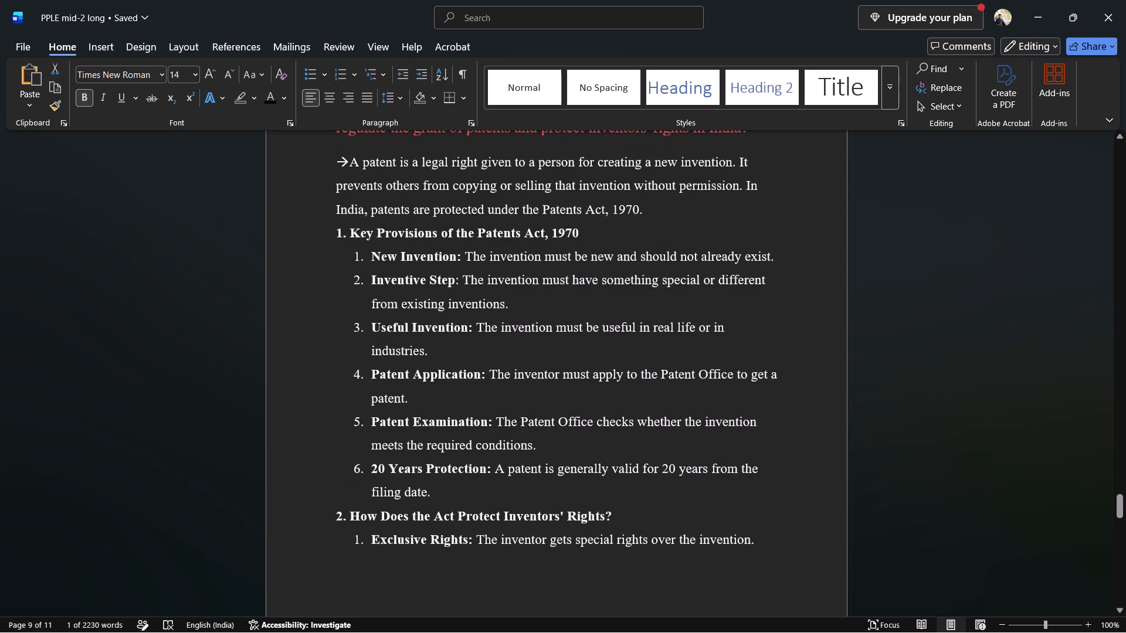
pyautogui.scroll(-1, 498, 363)
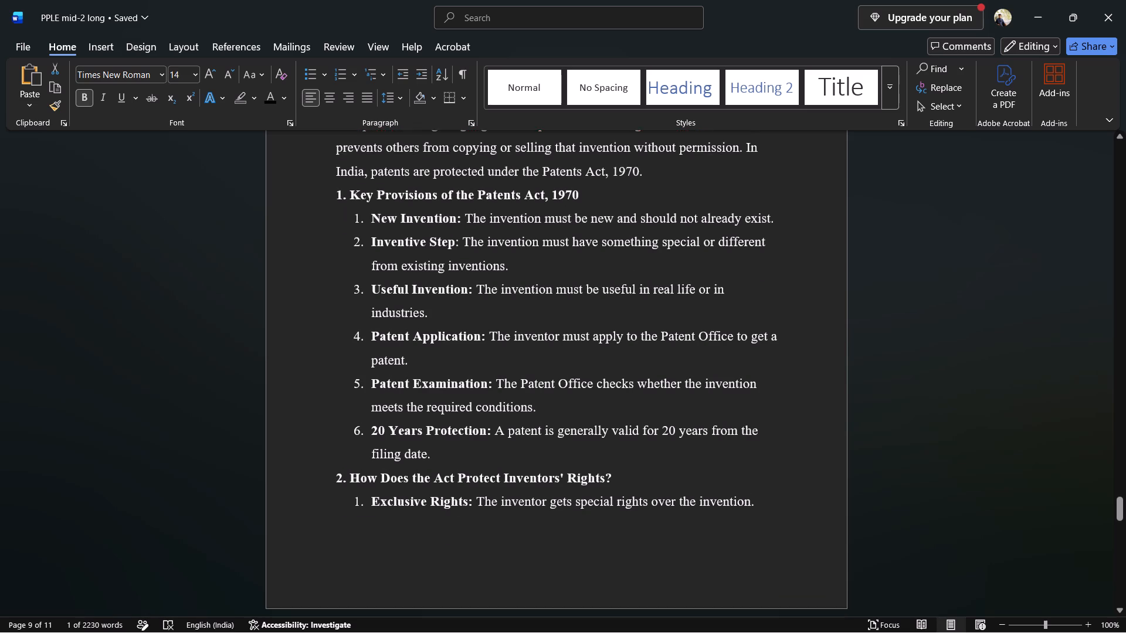
pyautogui.scroll(-1, 498, 363)
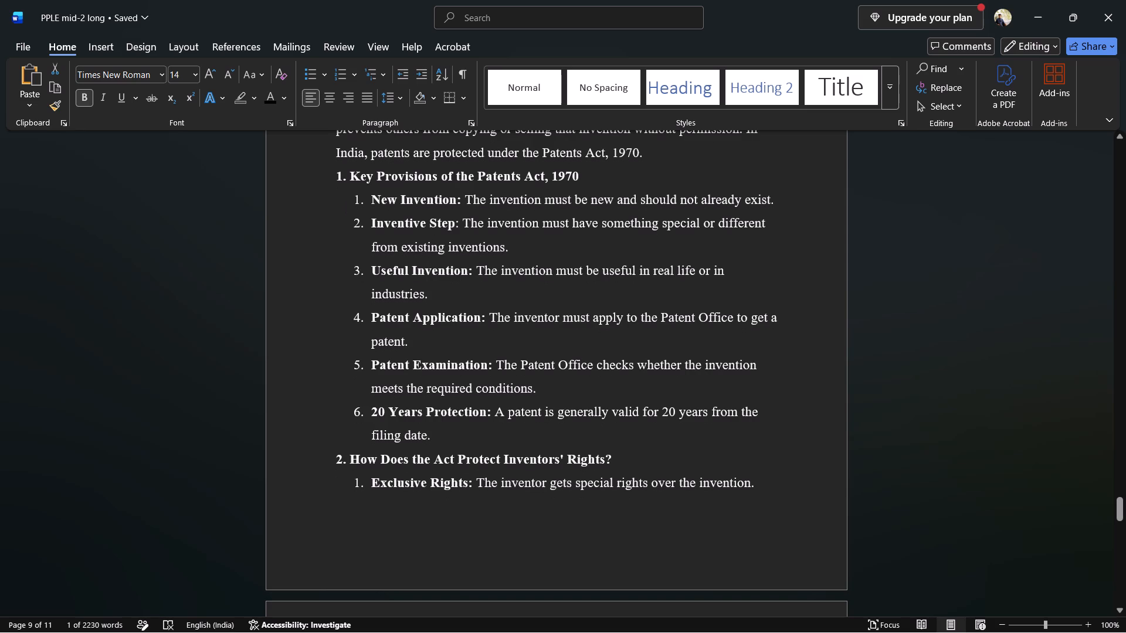
pyautogui.scroll(-1, 498, 363)
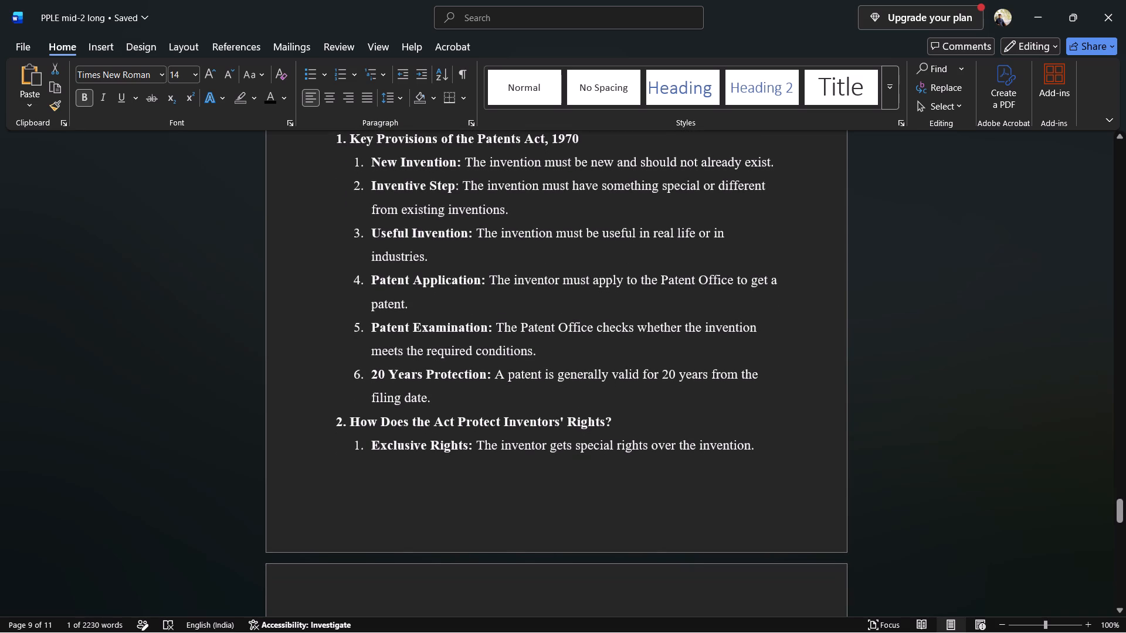
pyautogui.scroll(-1, 498, 363)
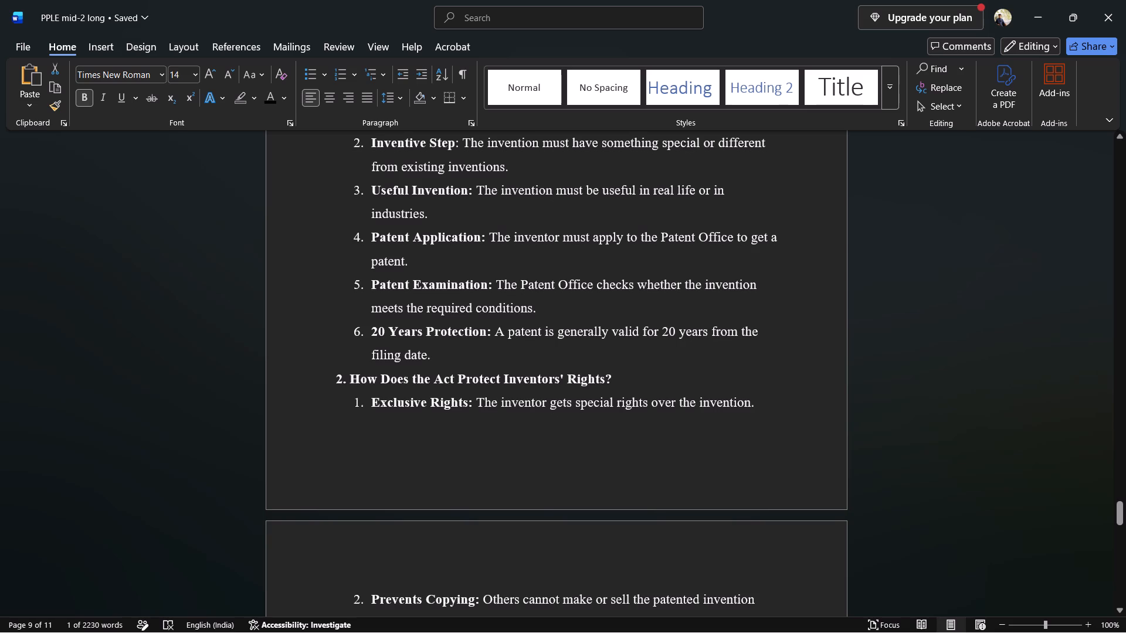
# Reread the question 12 answer's sections on the key provisions of the Patents Act, 1970 and the protection of inventors' rights.
pyautogui.scroll(-1, 498, 363)
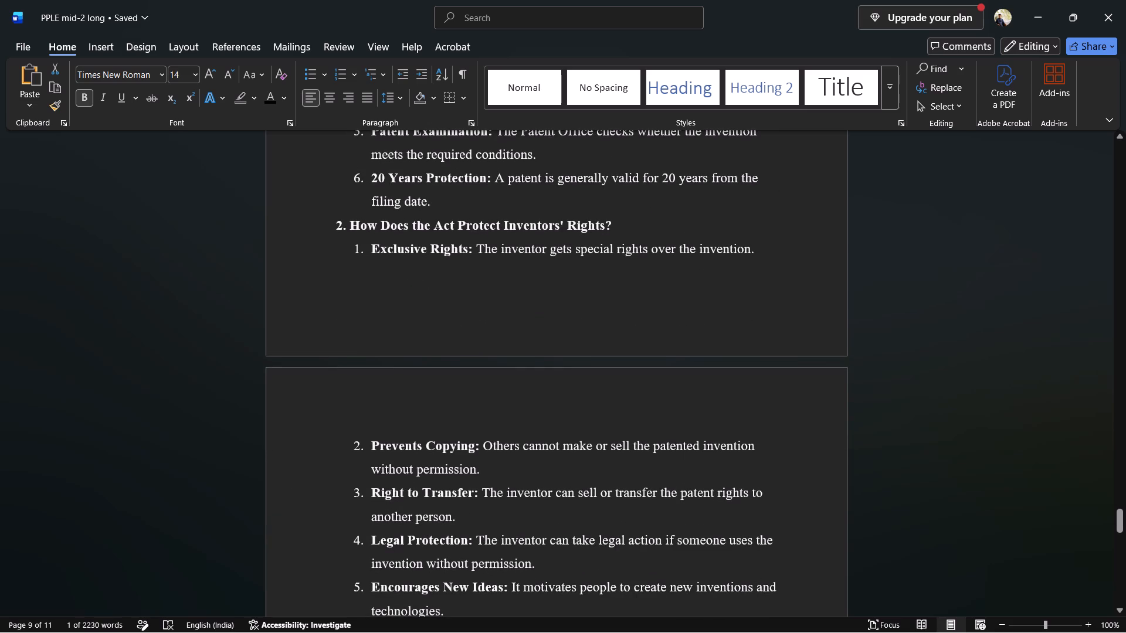
pyautogui.scroll(1, 498, 363)
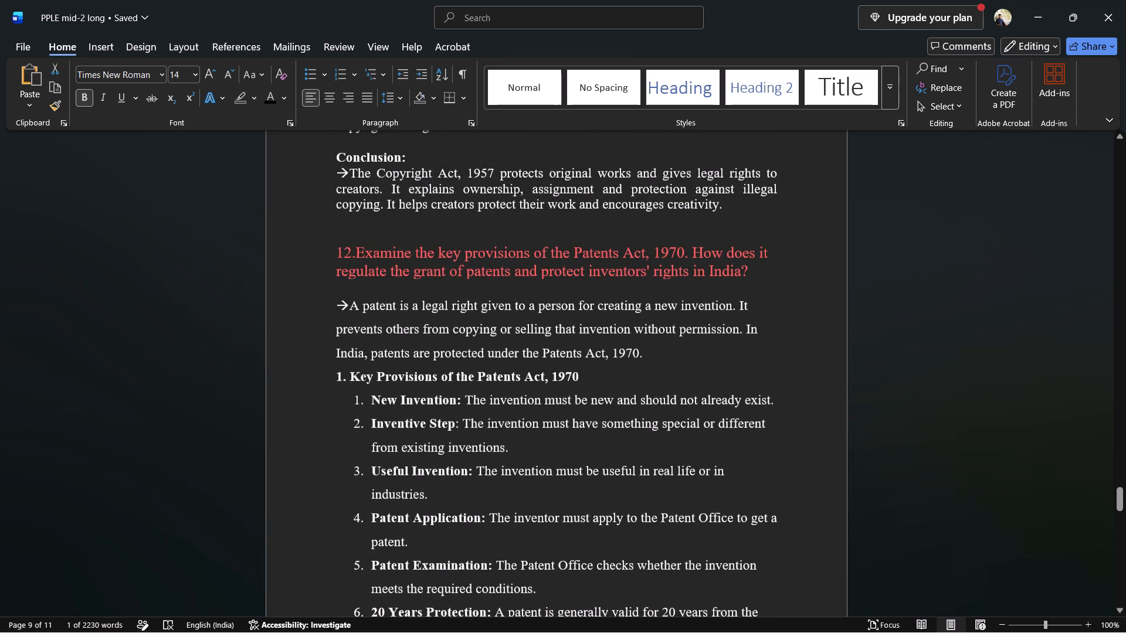
pyautogui.scroll(1, 498, 363)
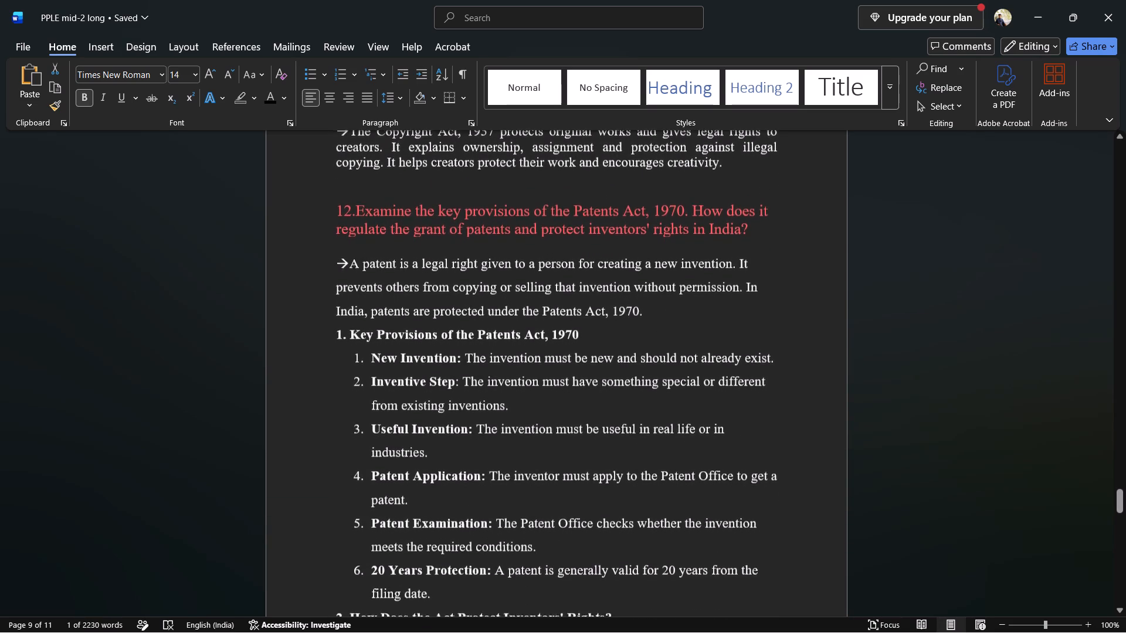
pyautogui.scroll(1, 498, 363)
pyautogui.scroll(-2, 498, 363)
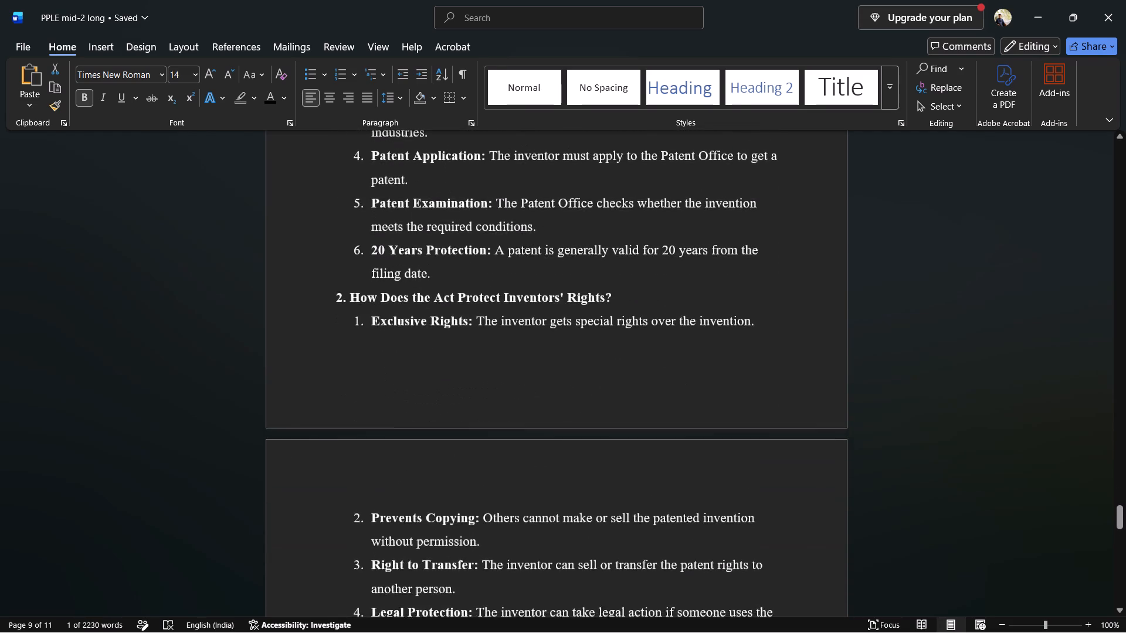
pyautogui.scroll(-1, 498, 363)
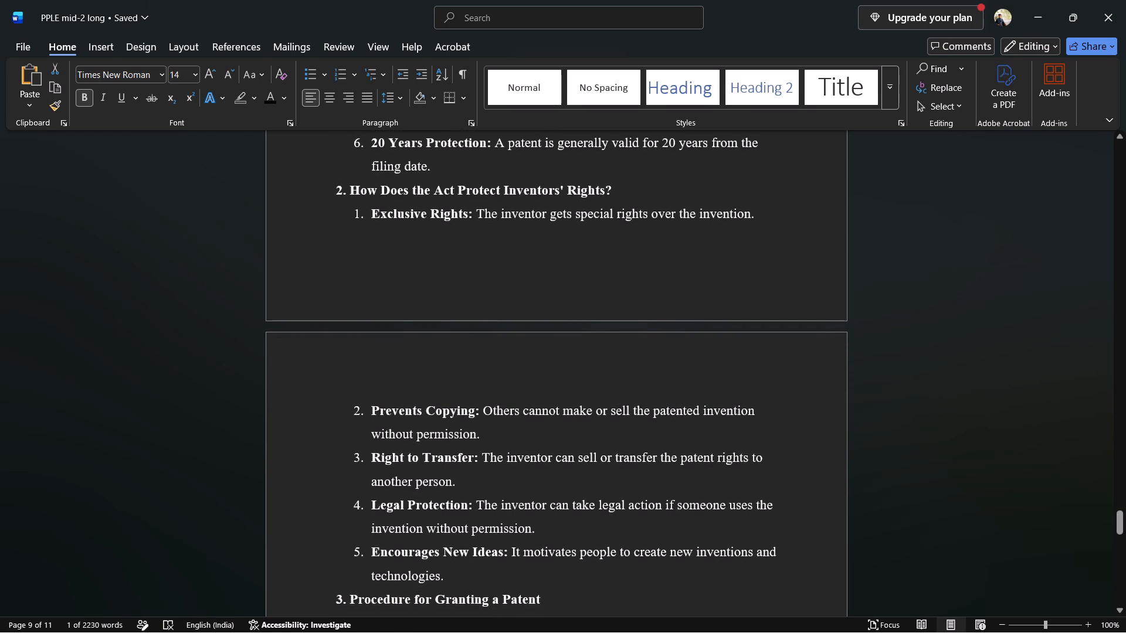
pyautogui.scroll(-1, 498, 363)
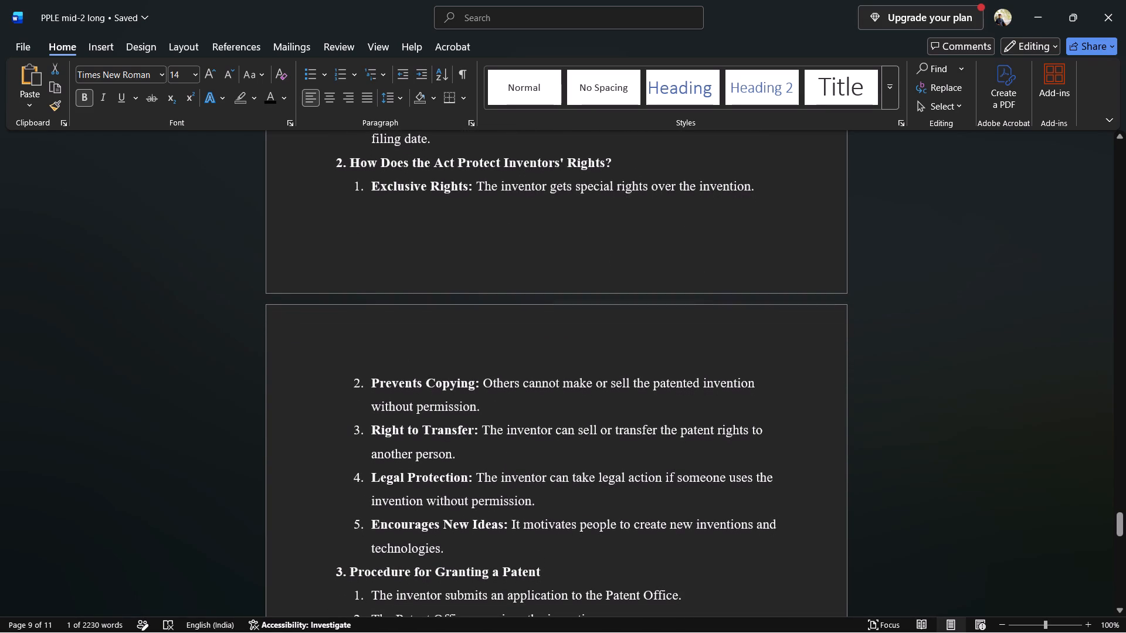
pyautogui.scroll(-4, 498, 363)
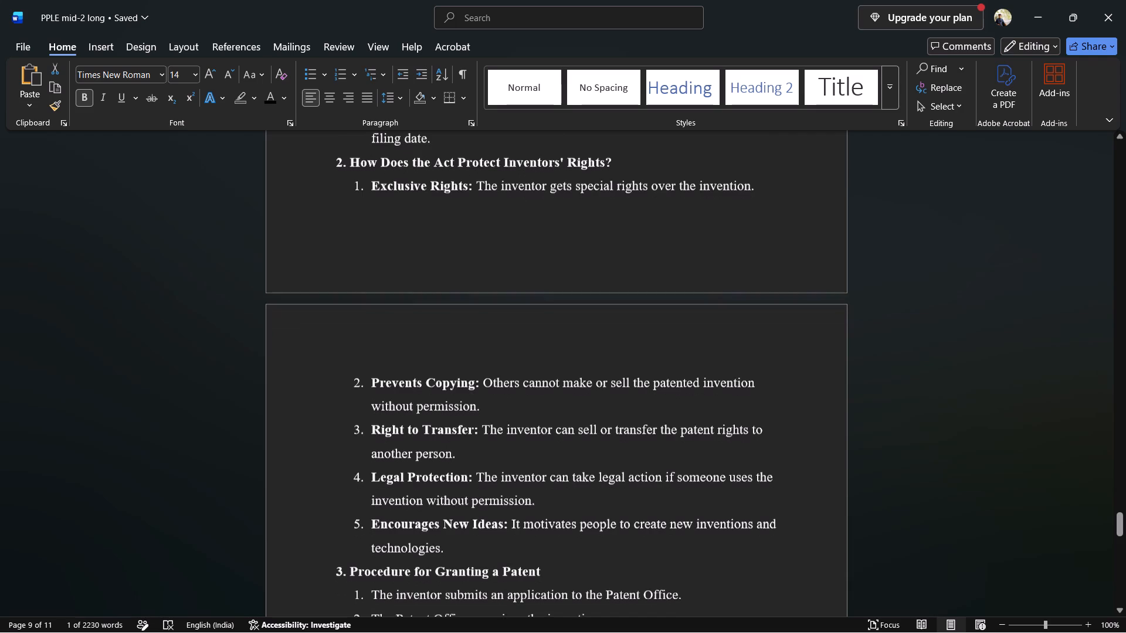
pyautogui.scroll(-2, 498, 363)
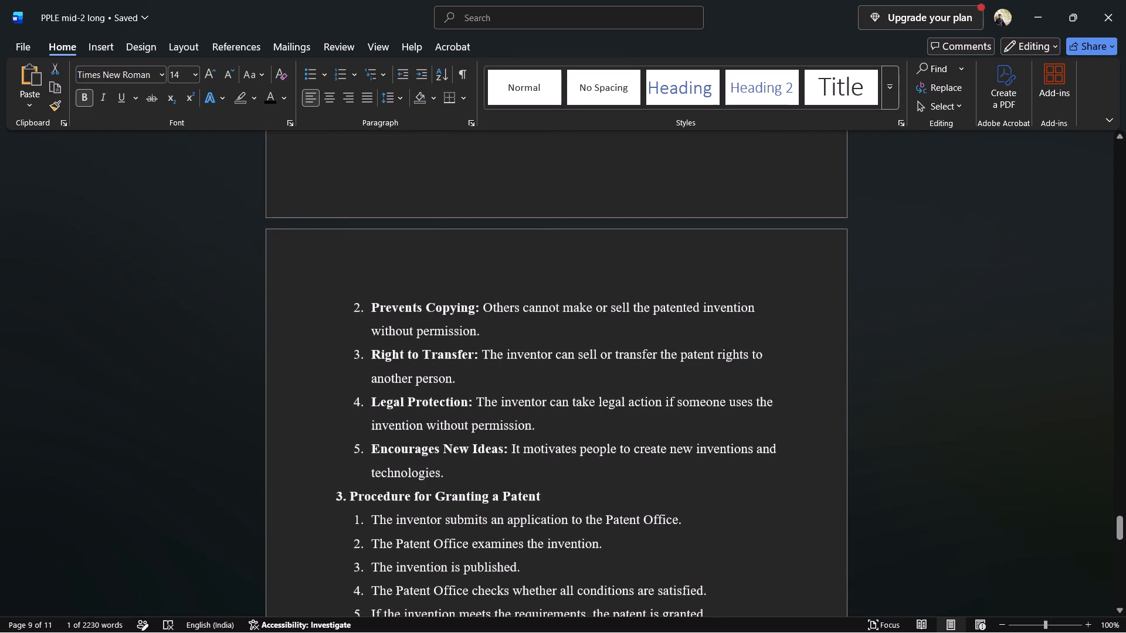
# Read the rest of the question 12 answer, covering the procedure for granting a patent, the example and the conclusion.
pyautogui.scroll(-1, 498, 363)
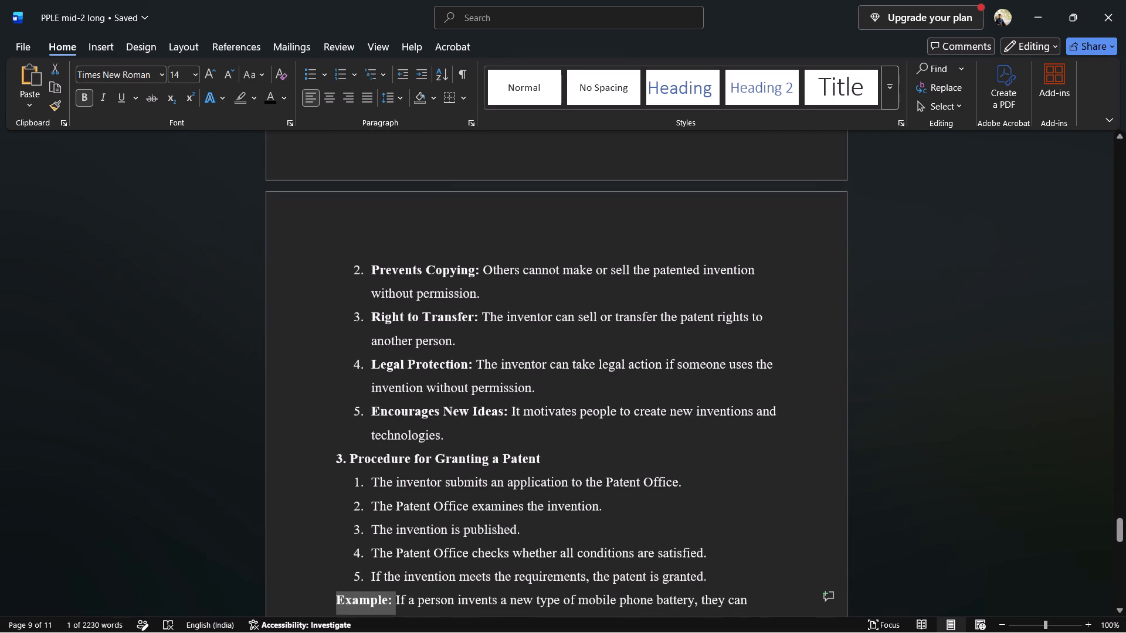
pyautogui.scroll(-2, 498, 363)
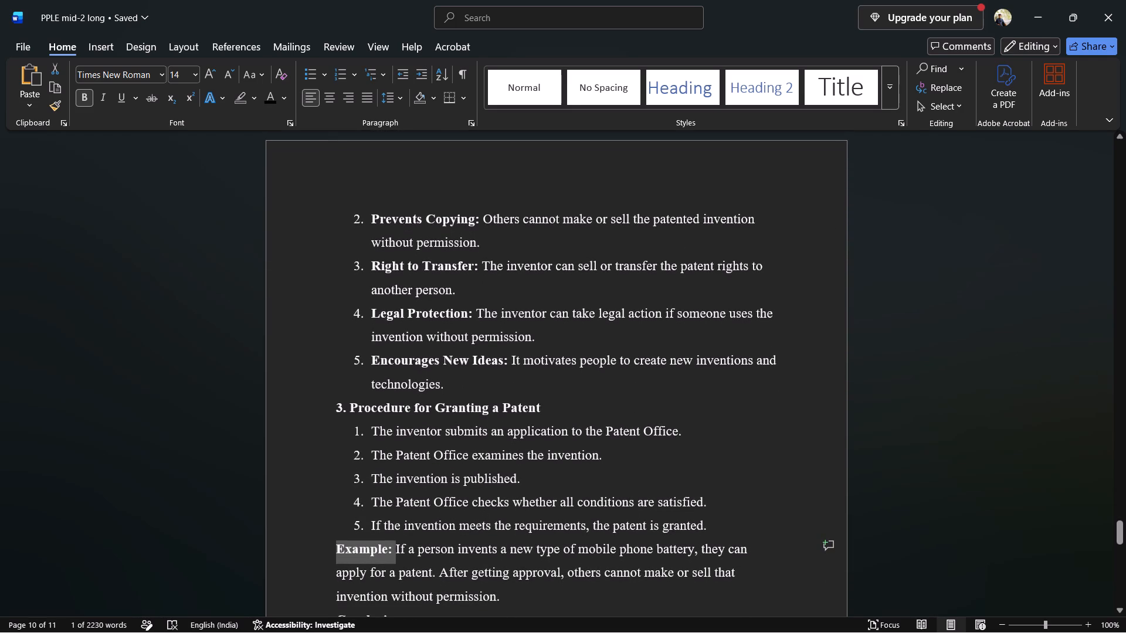
pyautogui.scroll(1, 498, 363)
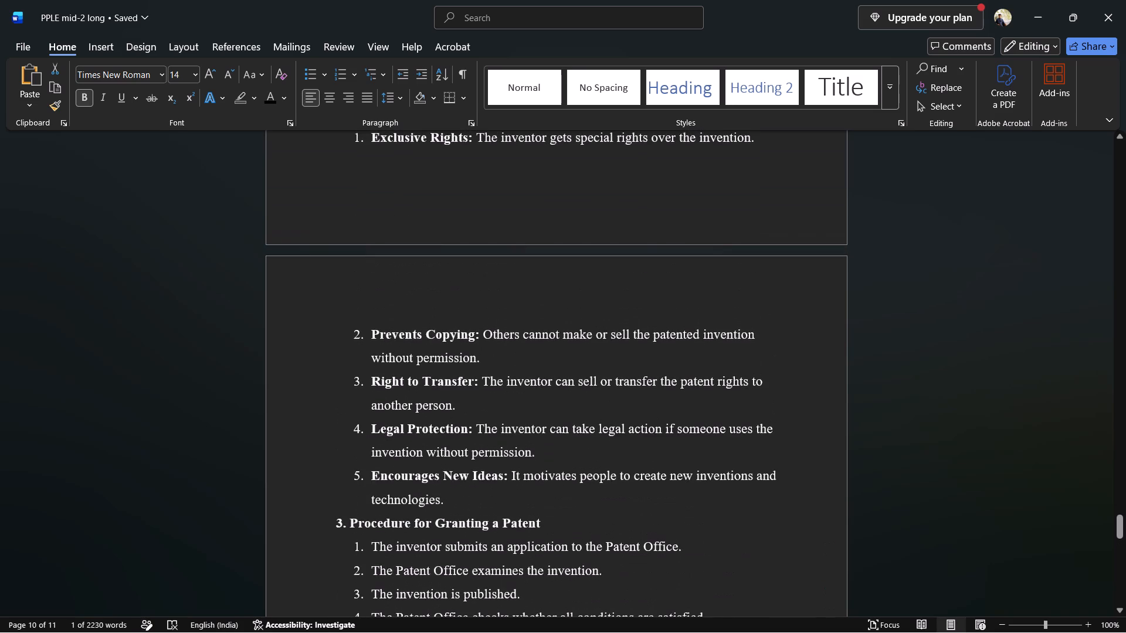
pyautogui.scroll(-2, 498, 363)
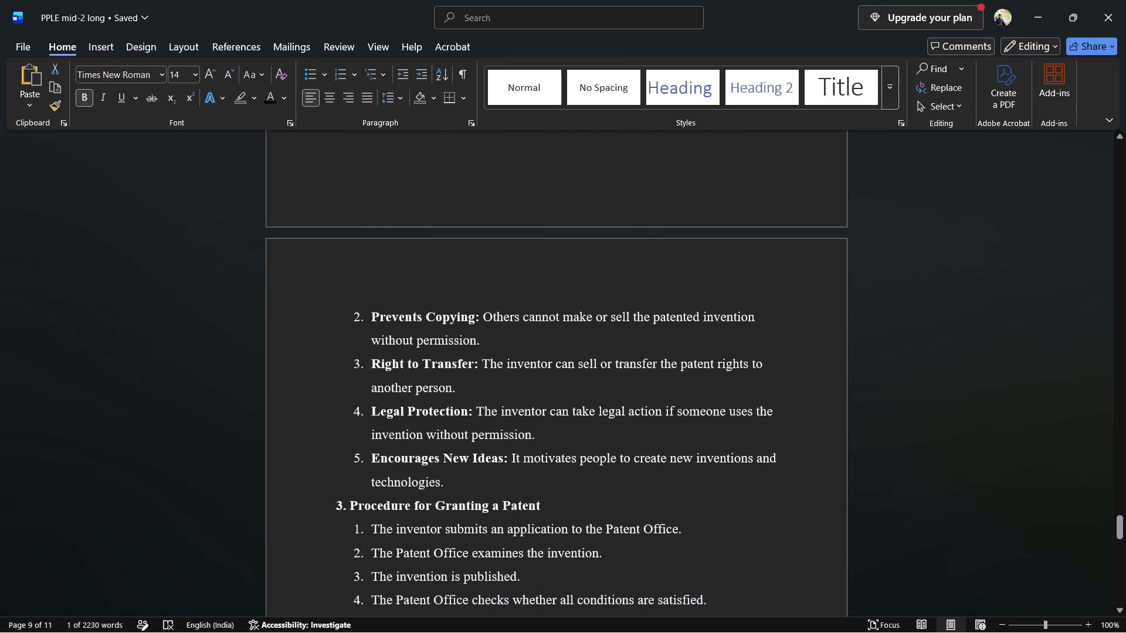
pyautogui.scroll(-3, 498, 363)
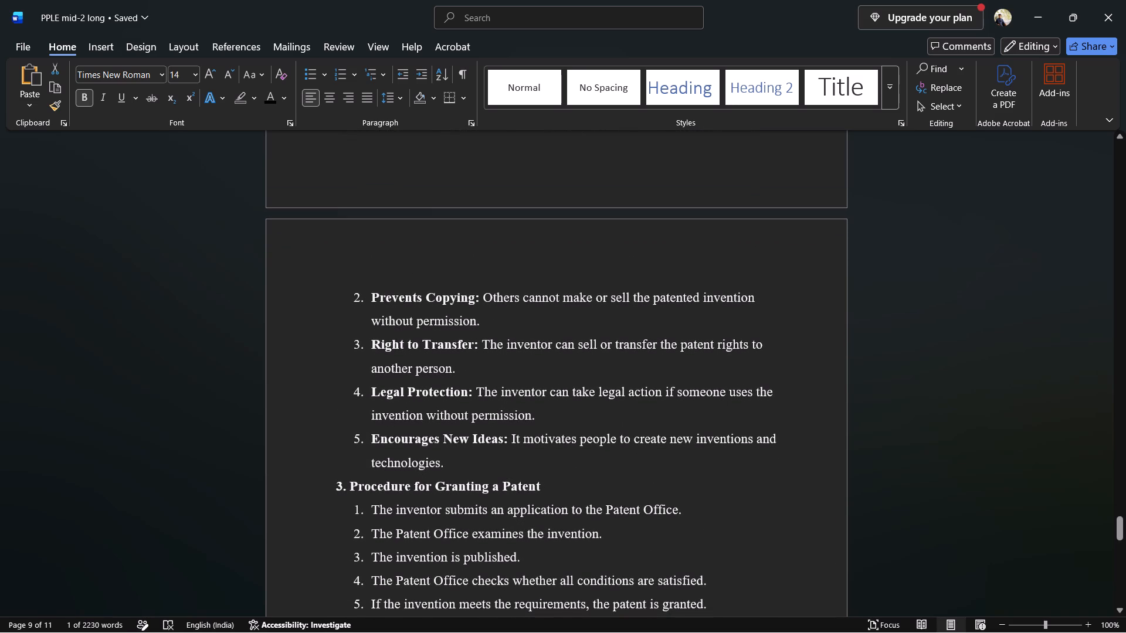
pyautogui.scroll(-3, 498, 363)
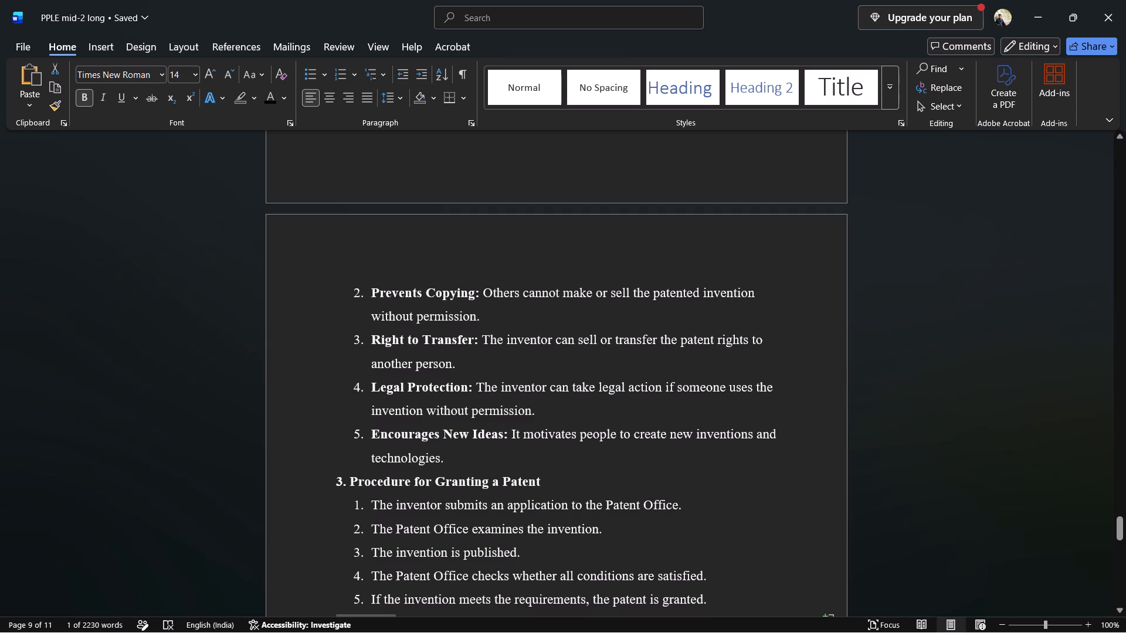
pyautogui.scroll(-1, 498, 363)
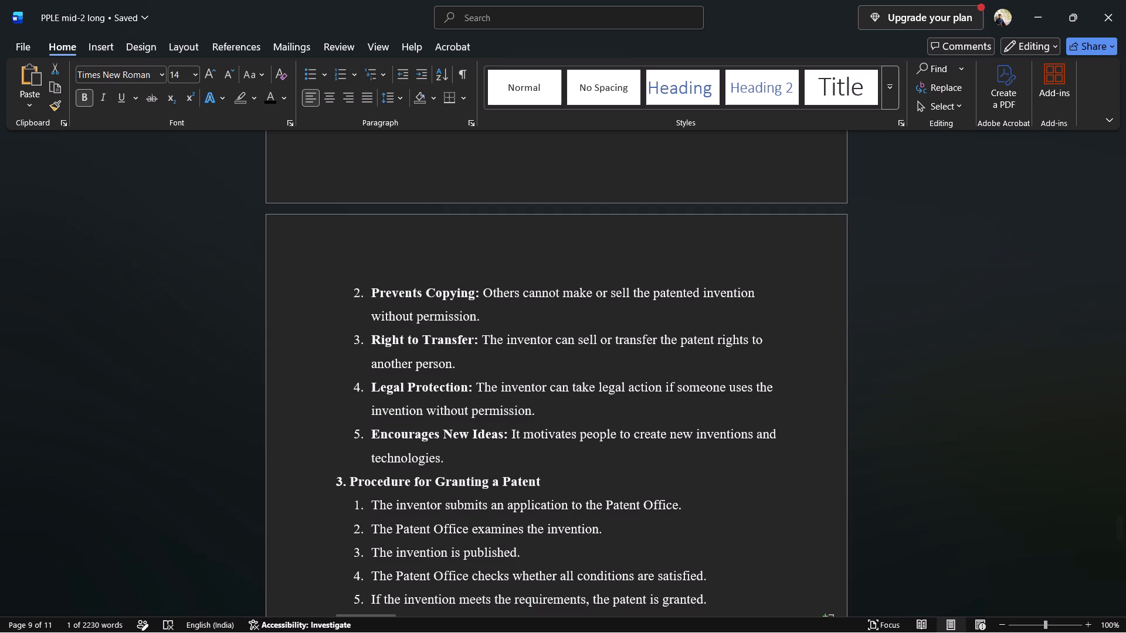
pyautogui.scroll(-1, 498, 363)
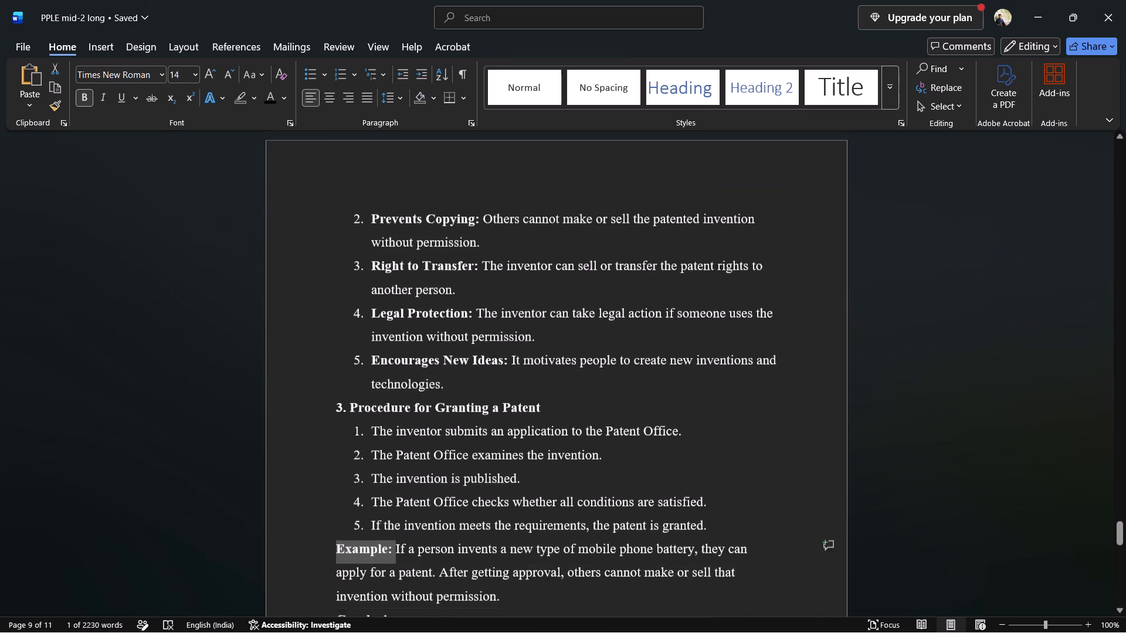
pyautogui.scroll(-2, 498, 363)
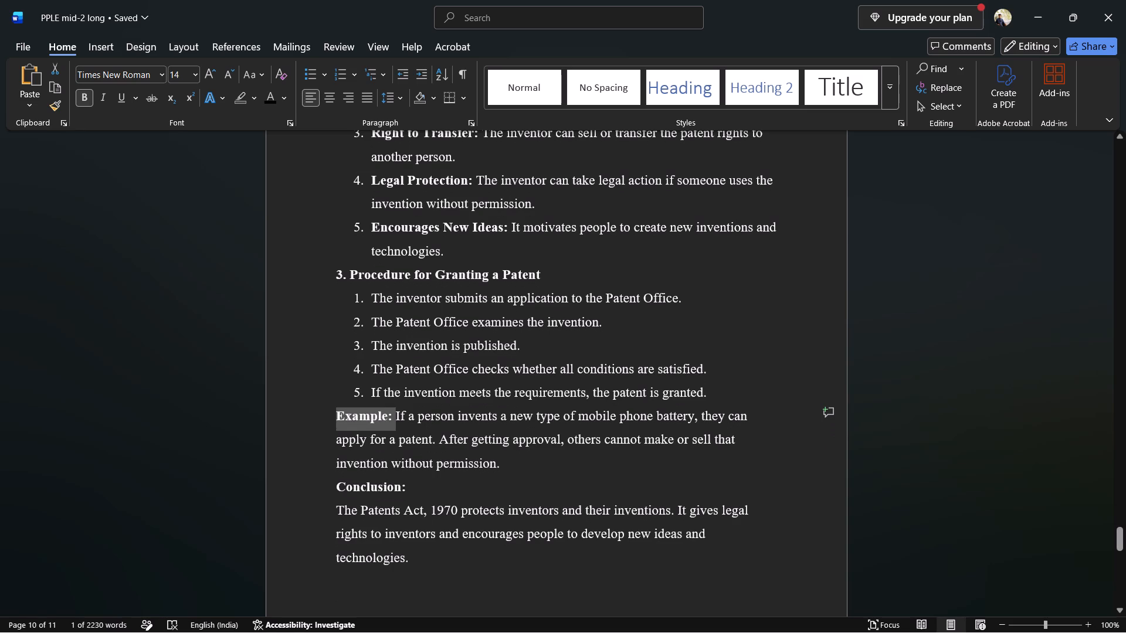
pyautogui.scroll(-1, 498, 363)
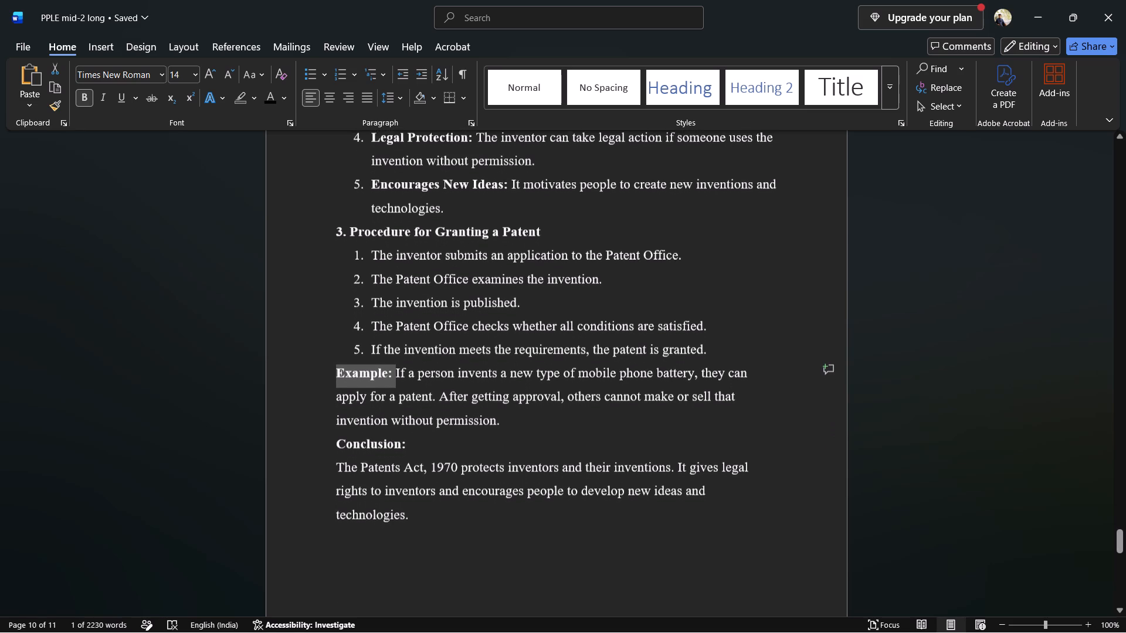
pyautogui.scroll(-1, 498, 363)
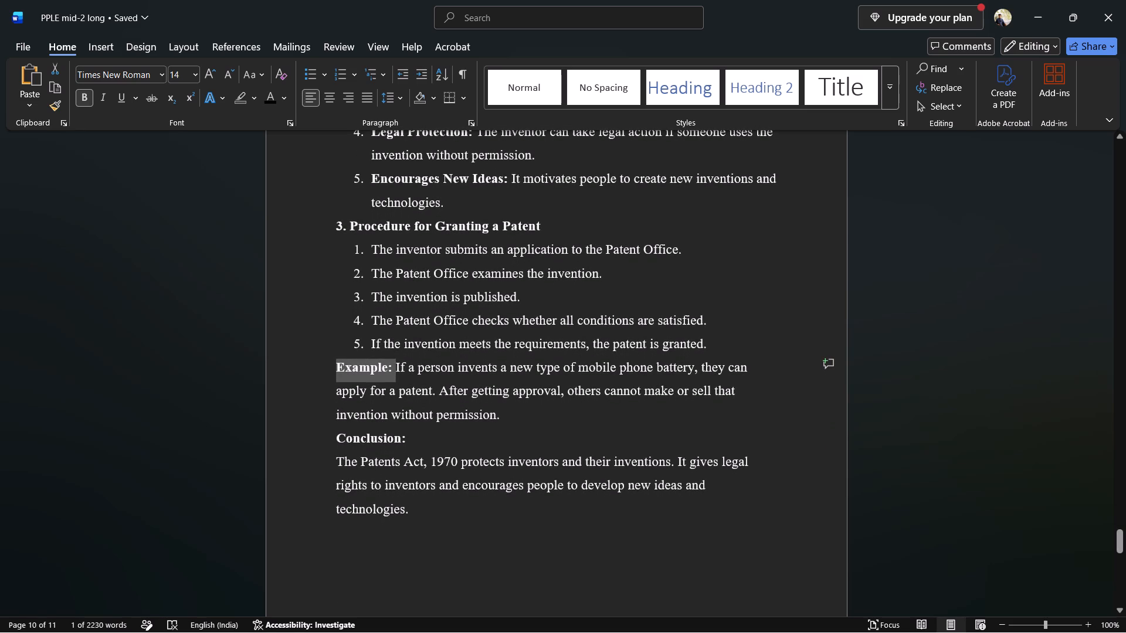
pyautogui.scroll(-1, 498, 363)
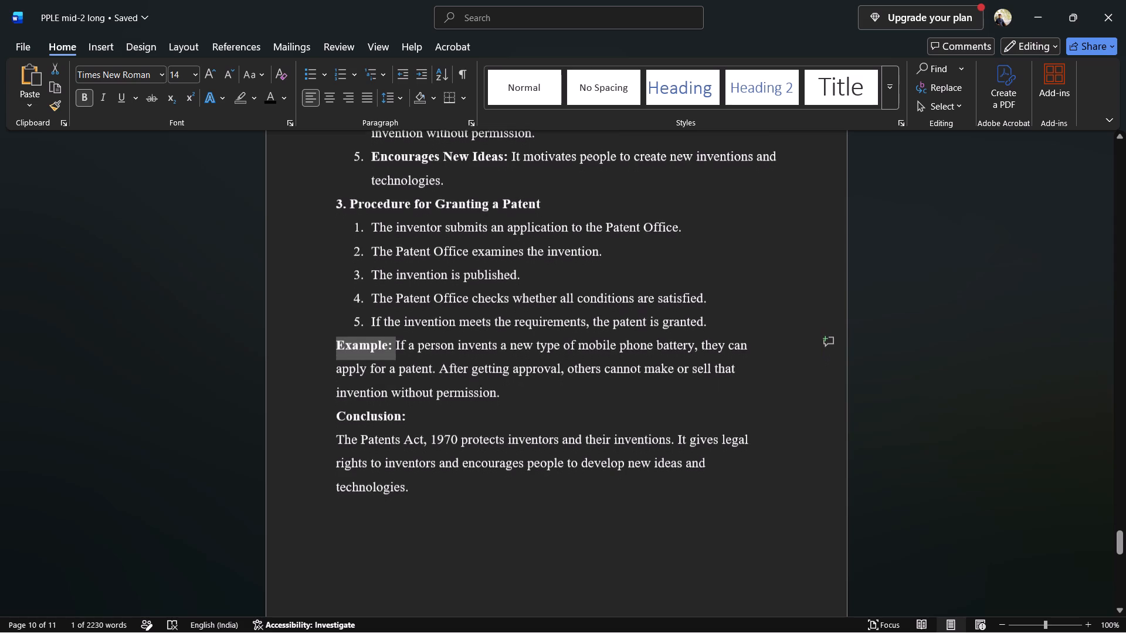
pyautogui.scroll(-1, 498, 363)
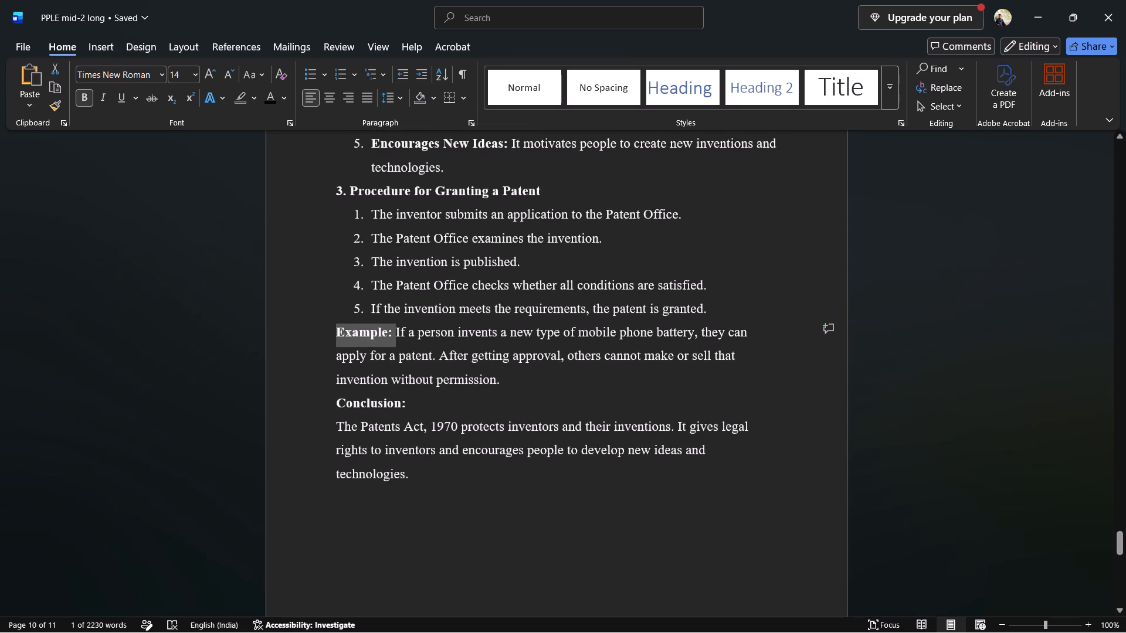
pyautogui.scroll(-1, 498, 363)
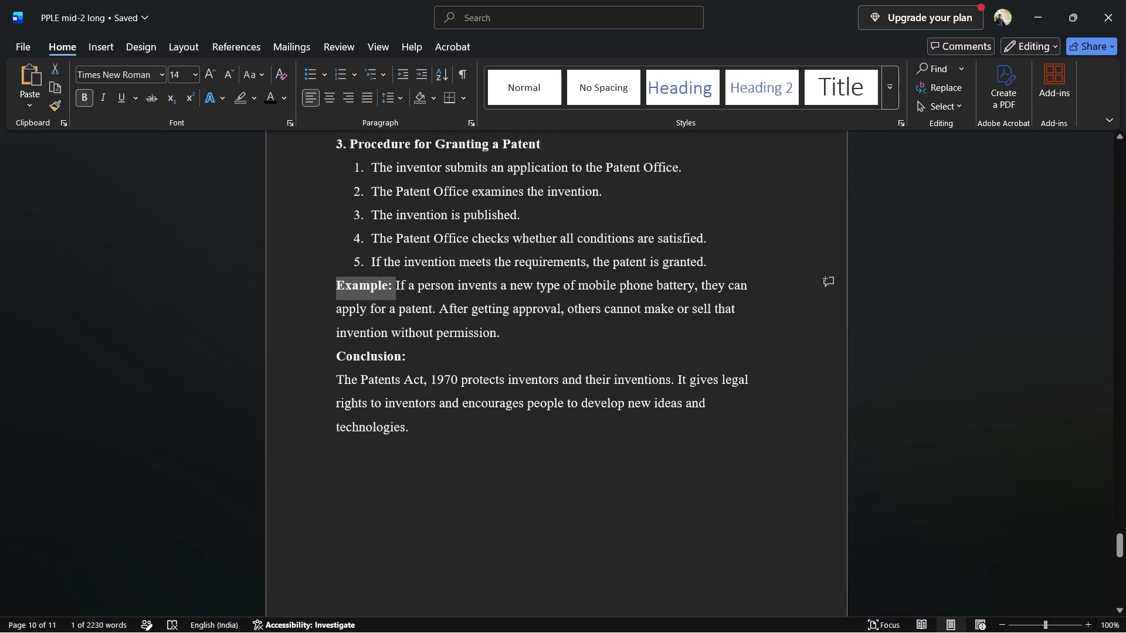
pyautogui.scroll(-1, 498, 363)
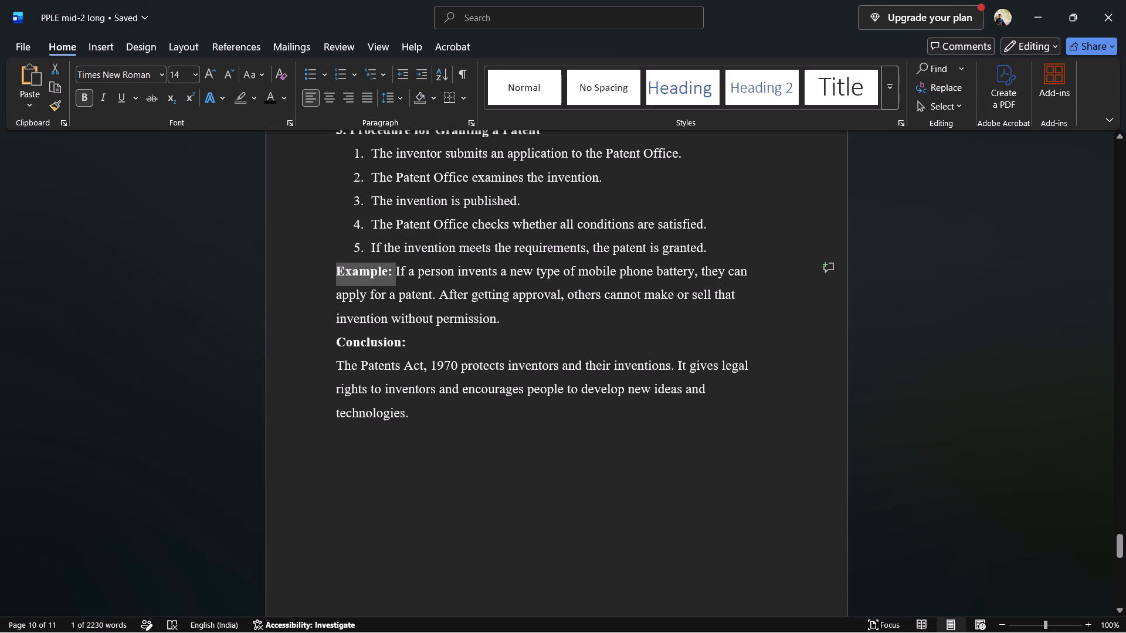
pyautogui.scroll(-2, 498, 363)
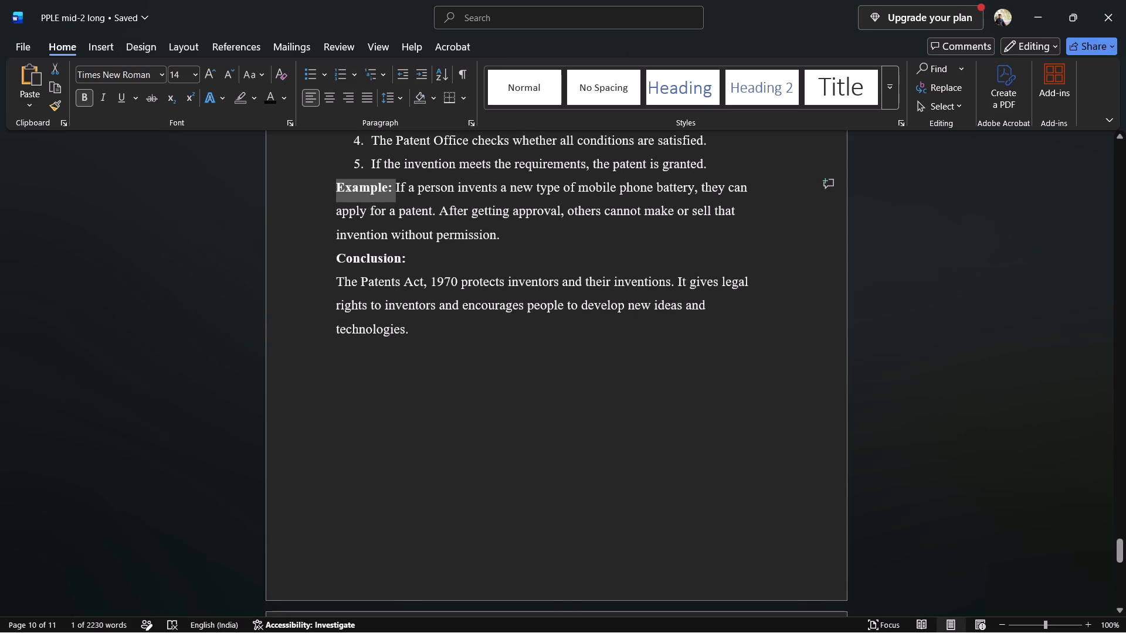
pyautogui.scroll(-1, 498, 363)
# Look back through the long answers from question 12 to question 5, checking the question 10 answer on computer programs more closely.
pyautogui.scroll(6, 487, 349)
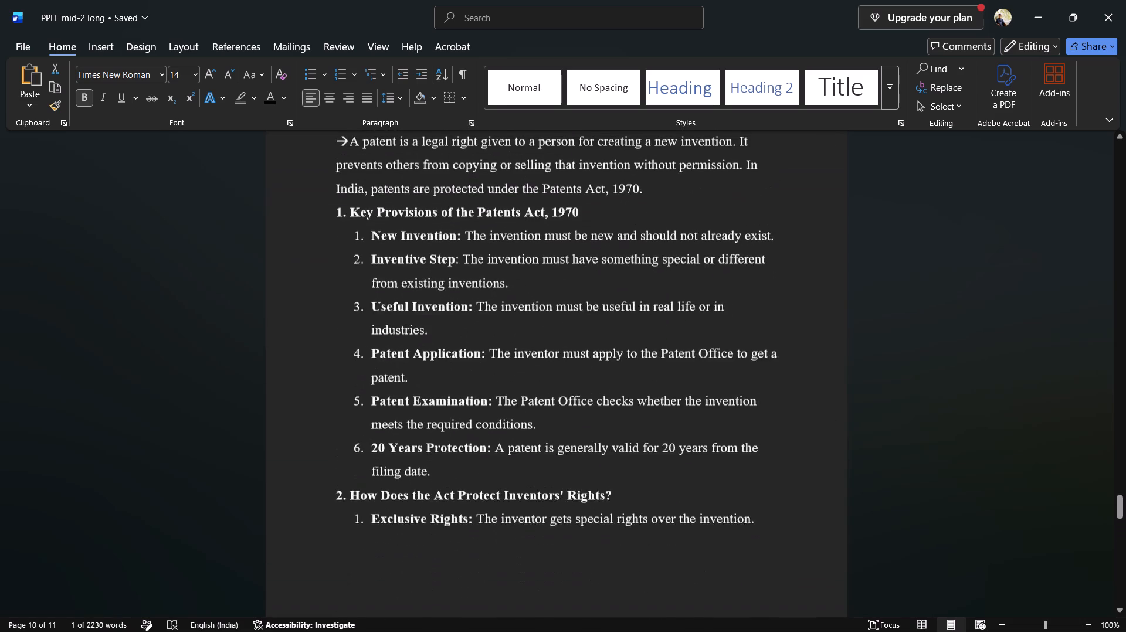
pyautogui.scroll(3, 487, 349)
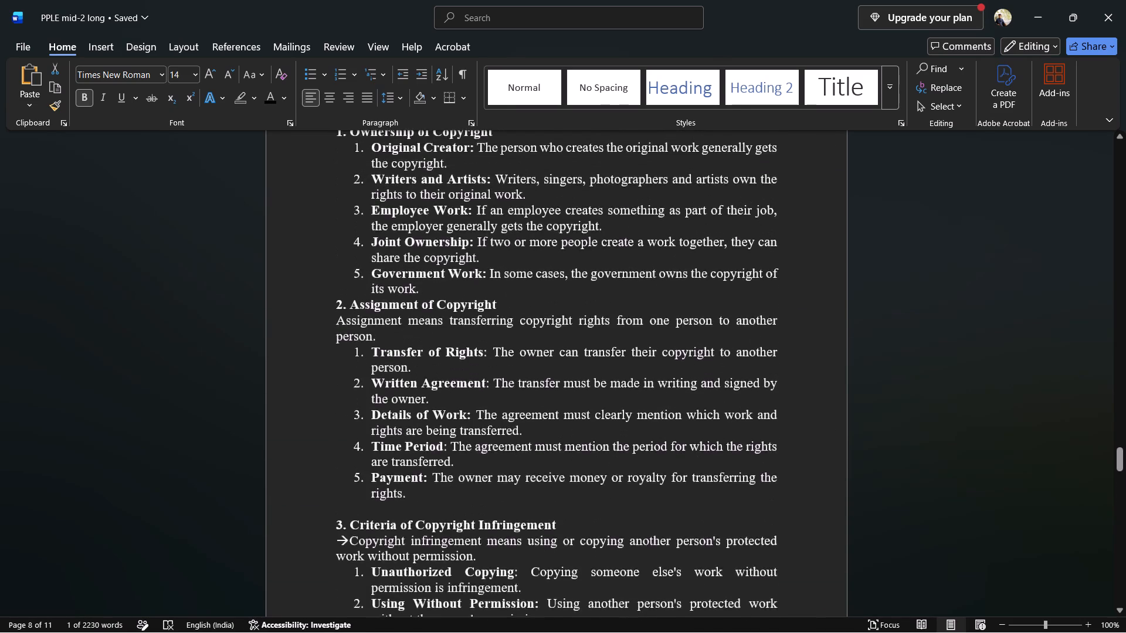
pyautogui.scroll(1, 487, 349)
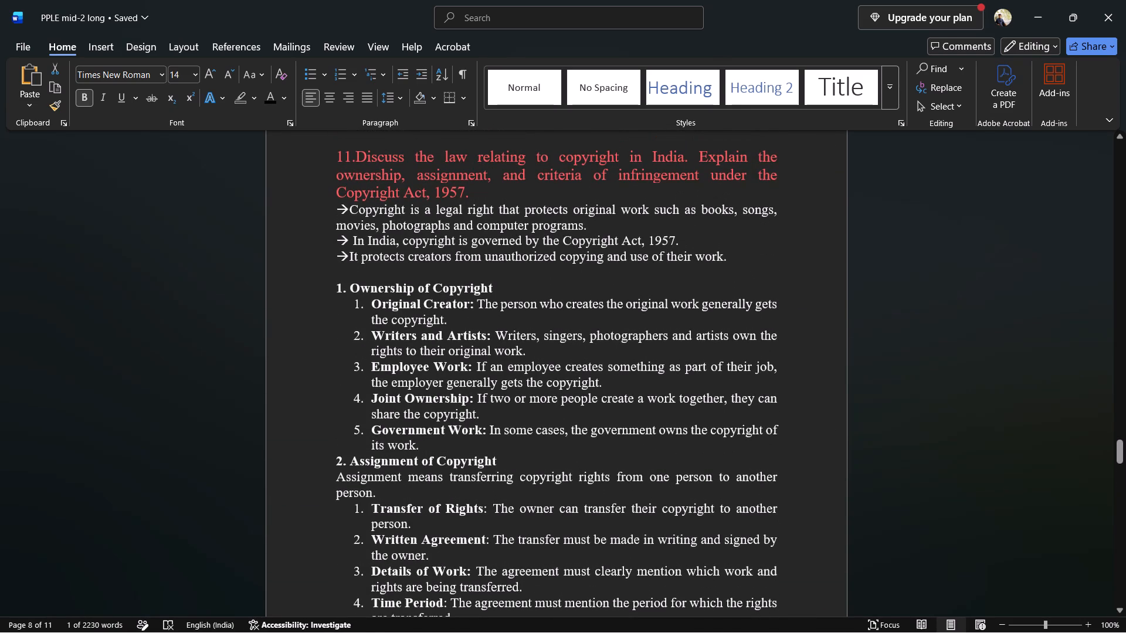
pyautogui.scroll(4, 480, 432)
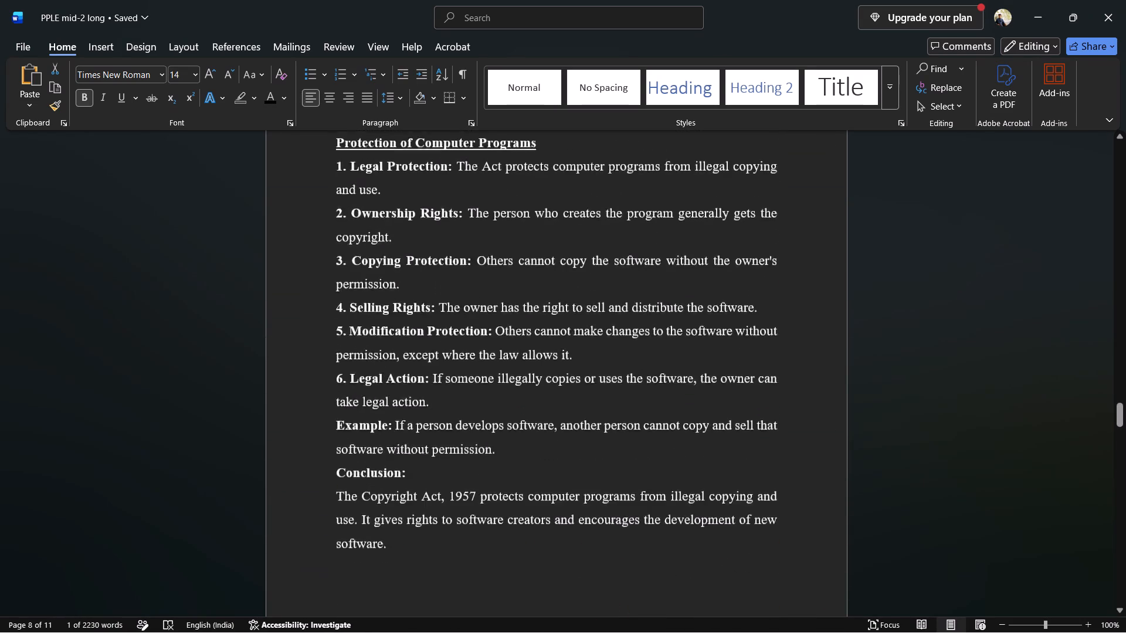
pyautogui.scroll(1, 480, 432)
pyautogui.scroll(-1, 480, 432)
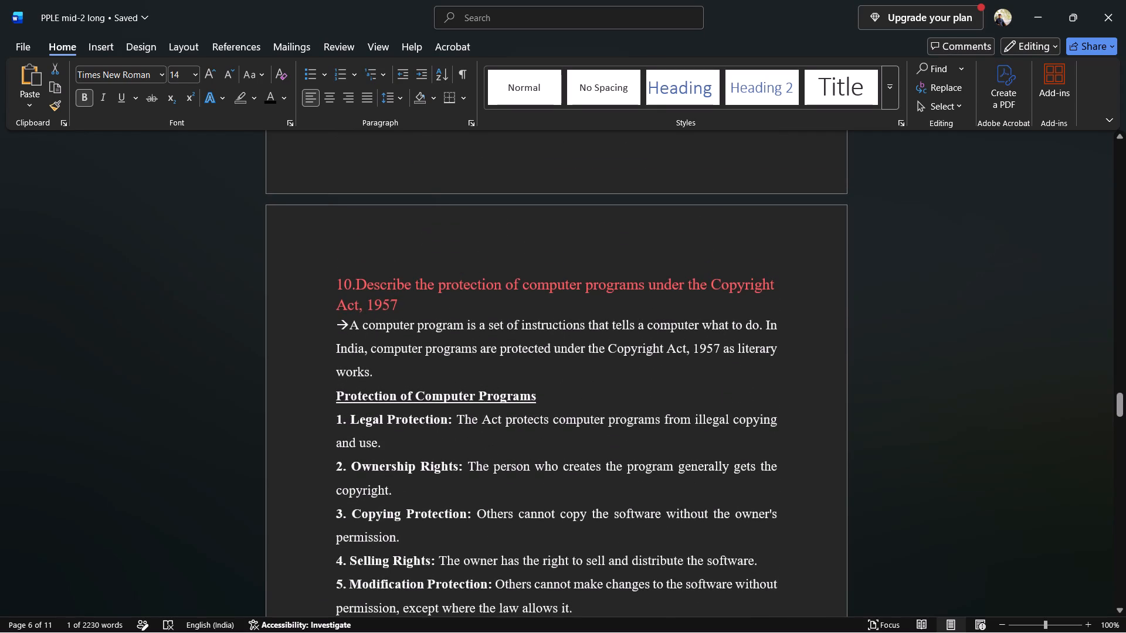
pyautogui.scroll(-1, 480, 432)
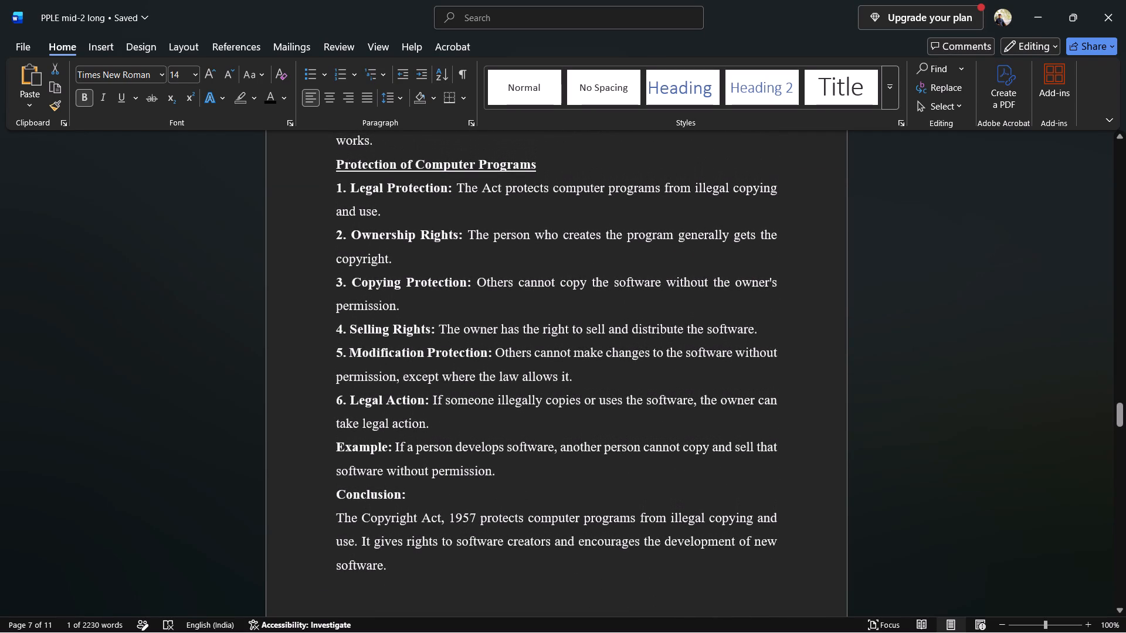
pyautogui.scroll(1, 480, 432)
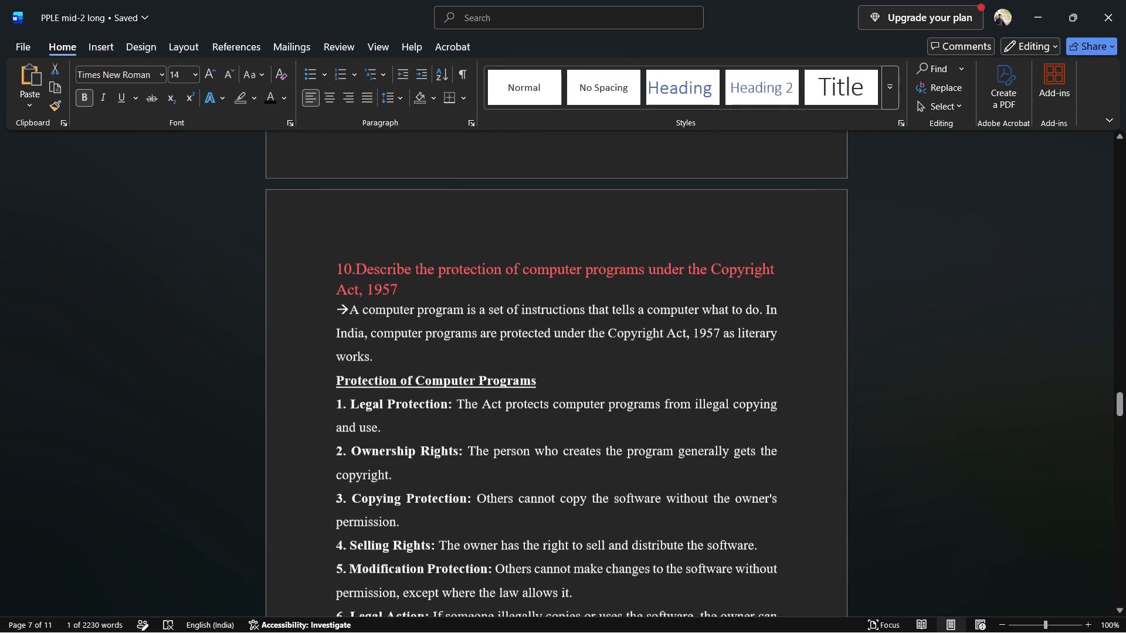
pyautogui.scroll(8, 480, 432)
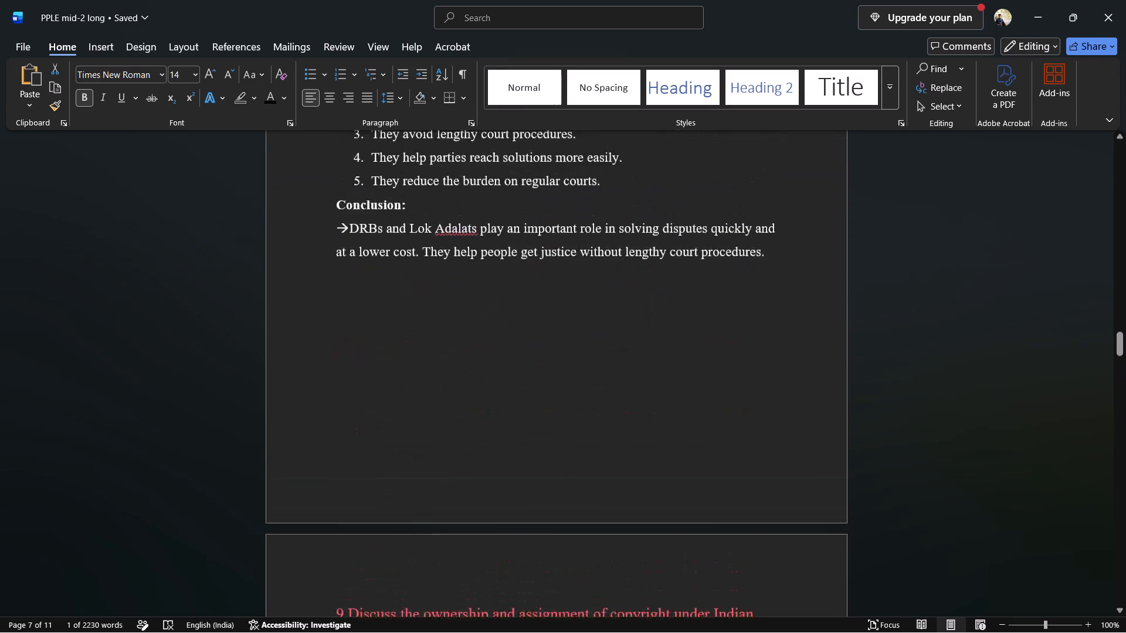
pyautogui.scroll(10, 480, 432)
pyautogui.scroll(15, 480, 432)
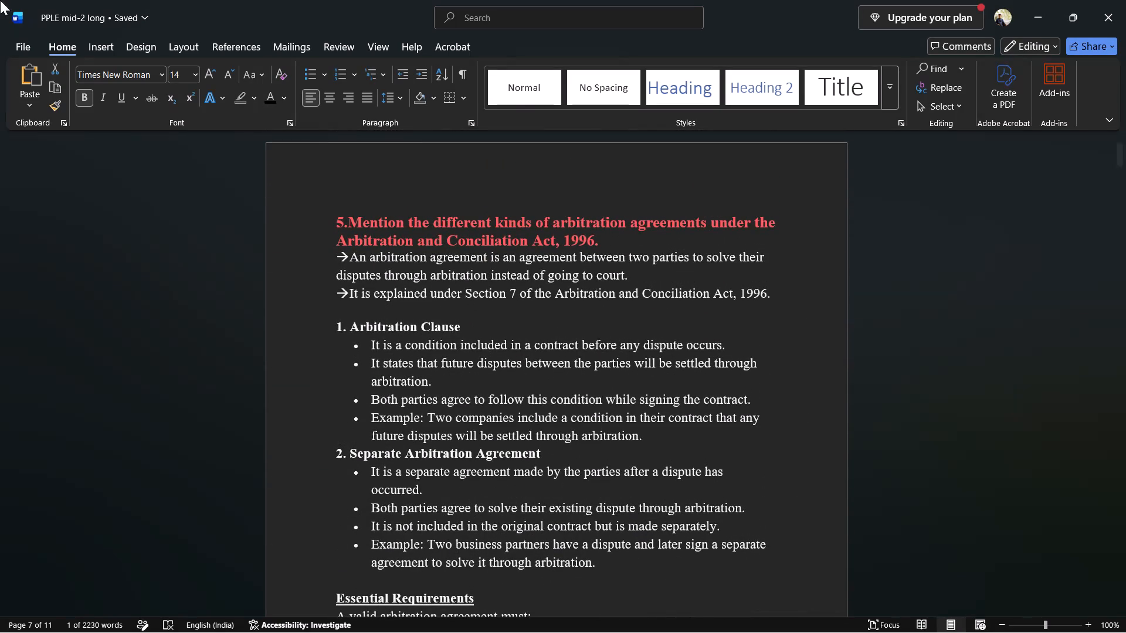
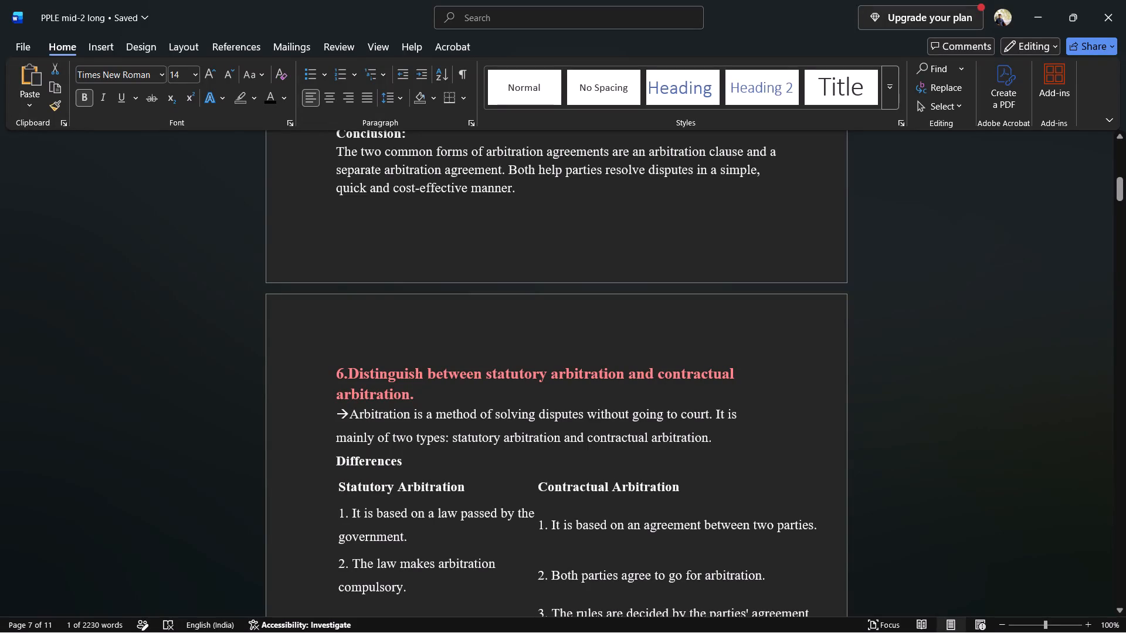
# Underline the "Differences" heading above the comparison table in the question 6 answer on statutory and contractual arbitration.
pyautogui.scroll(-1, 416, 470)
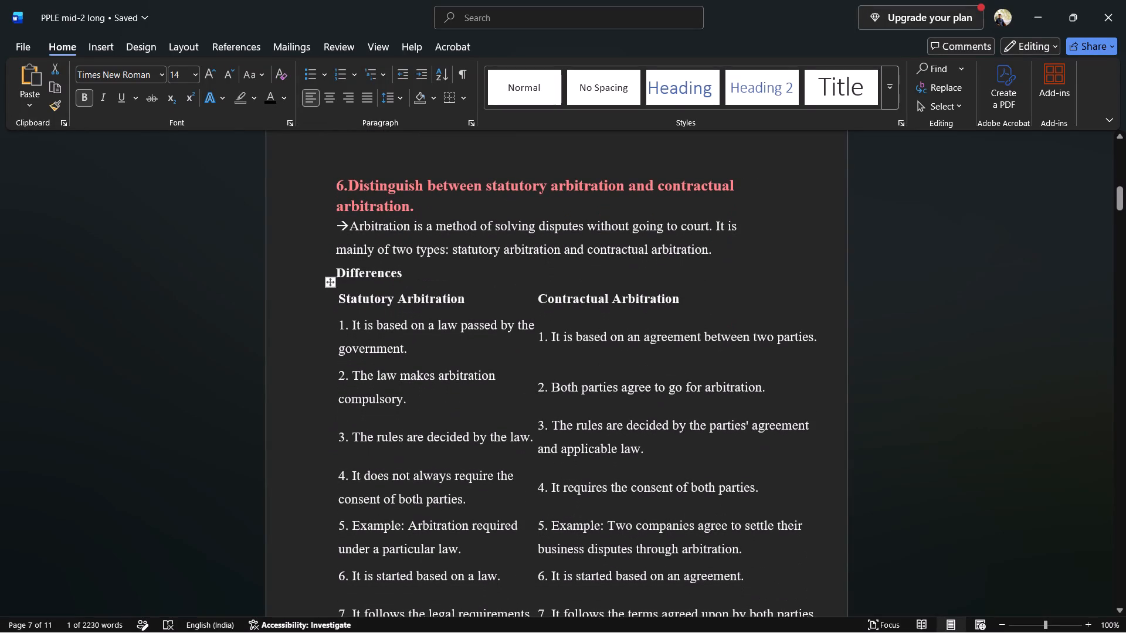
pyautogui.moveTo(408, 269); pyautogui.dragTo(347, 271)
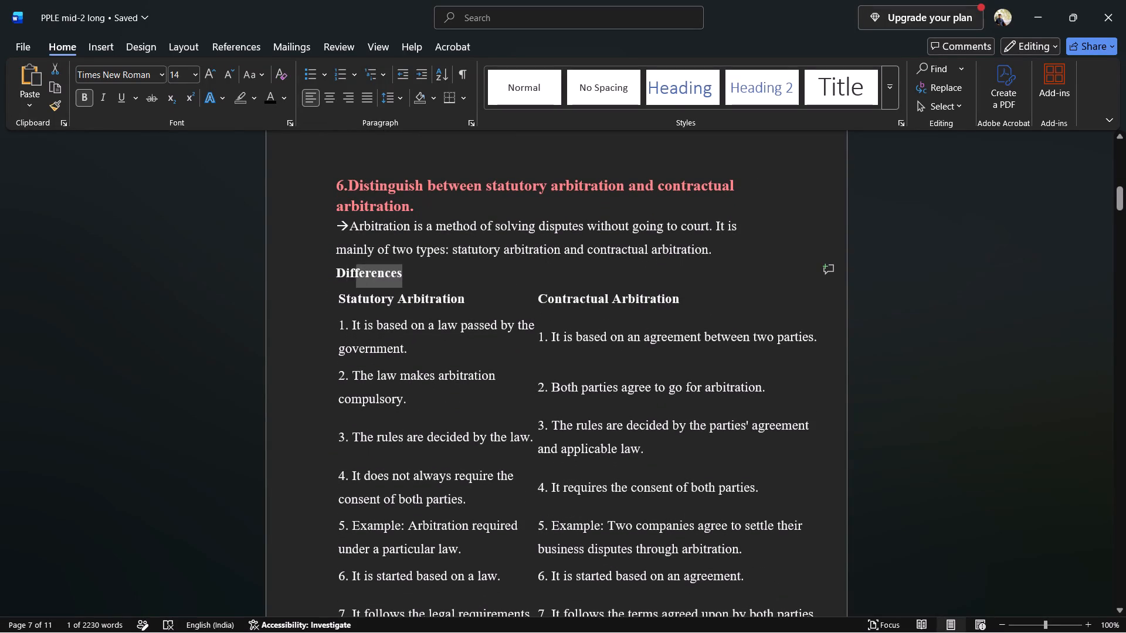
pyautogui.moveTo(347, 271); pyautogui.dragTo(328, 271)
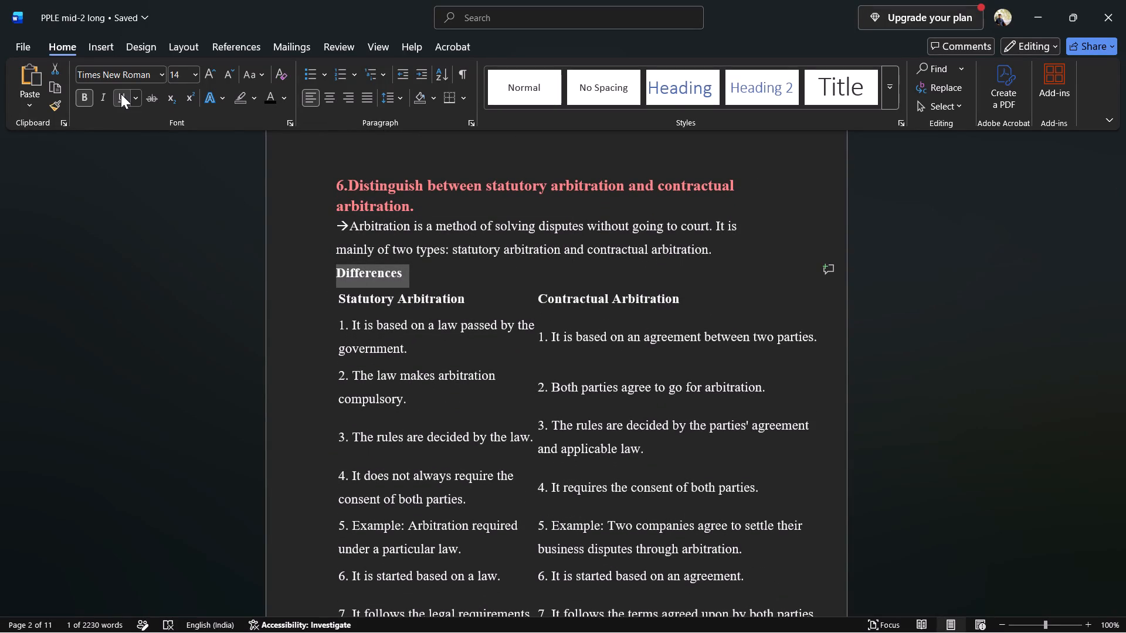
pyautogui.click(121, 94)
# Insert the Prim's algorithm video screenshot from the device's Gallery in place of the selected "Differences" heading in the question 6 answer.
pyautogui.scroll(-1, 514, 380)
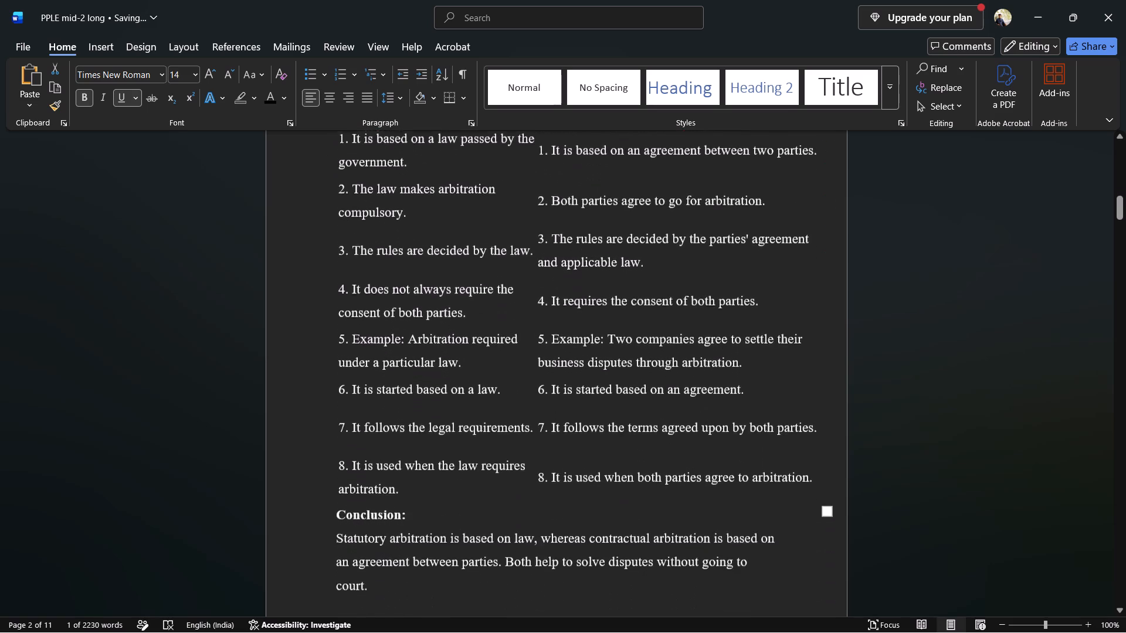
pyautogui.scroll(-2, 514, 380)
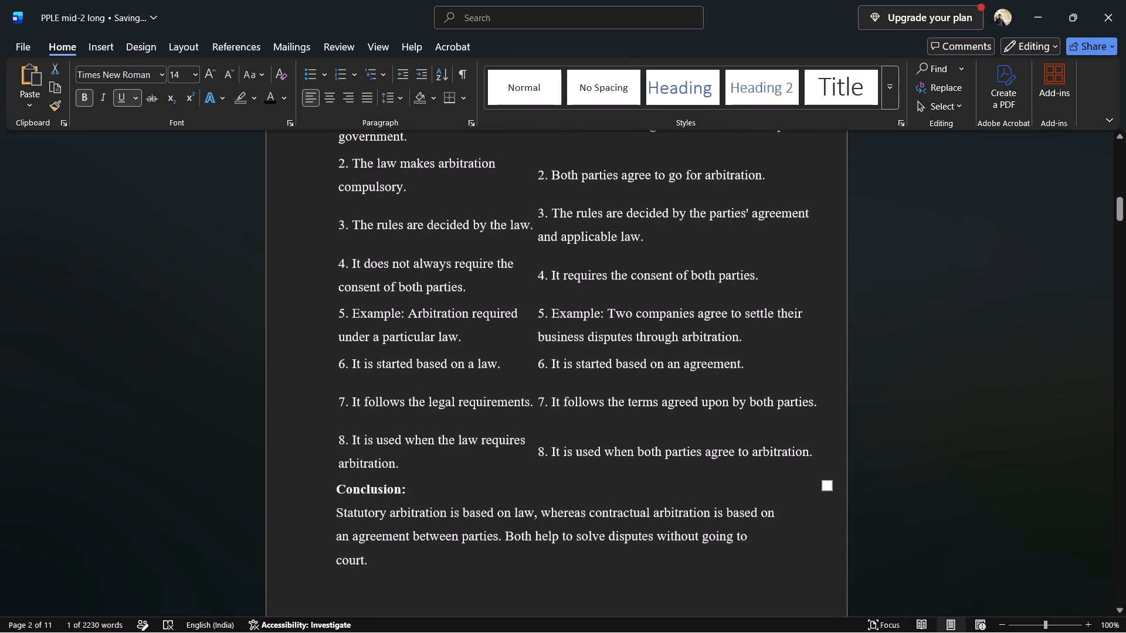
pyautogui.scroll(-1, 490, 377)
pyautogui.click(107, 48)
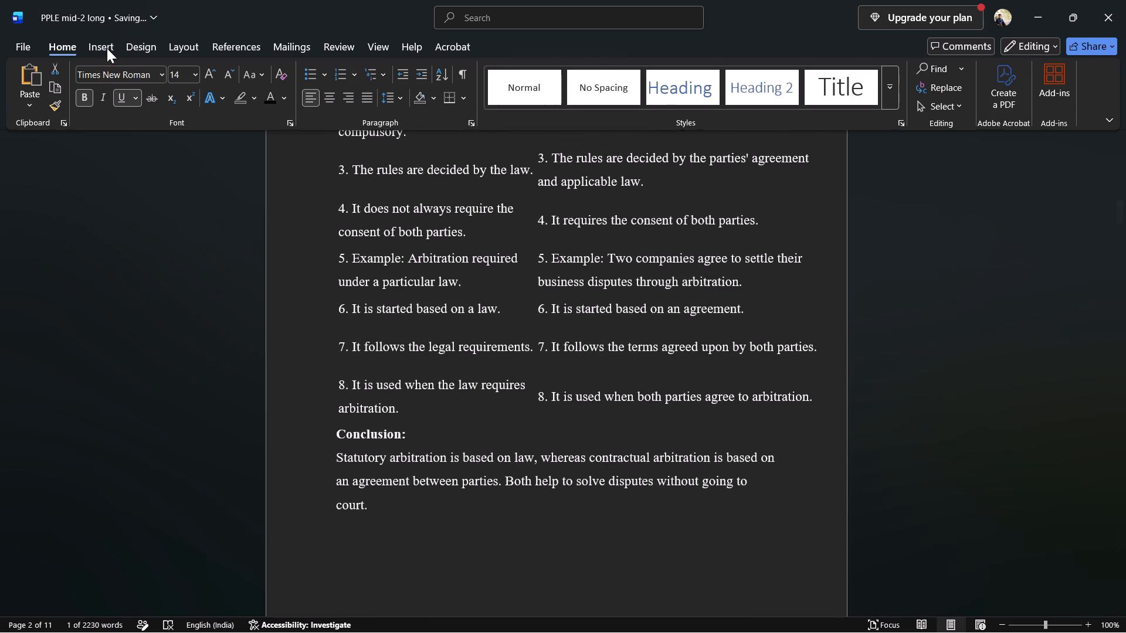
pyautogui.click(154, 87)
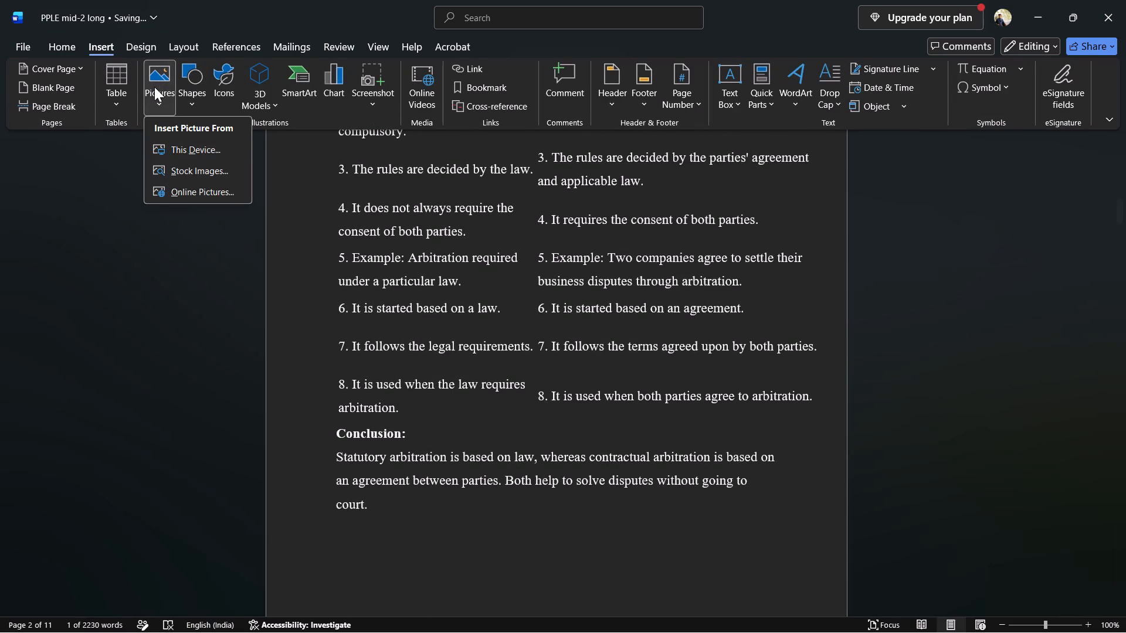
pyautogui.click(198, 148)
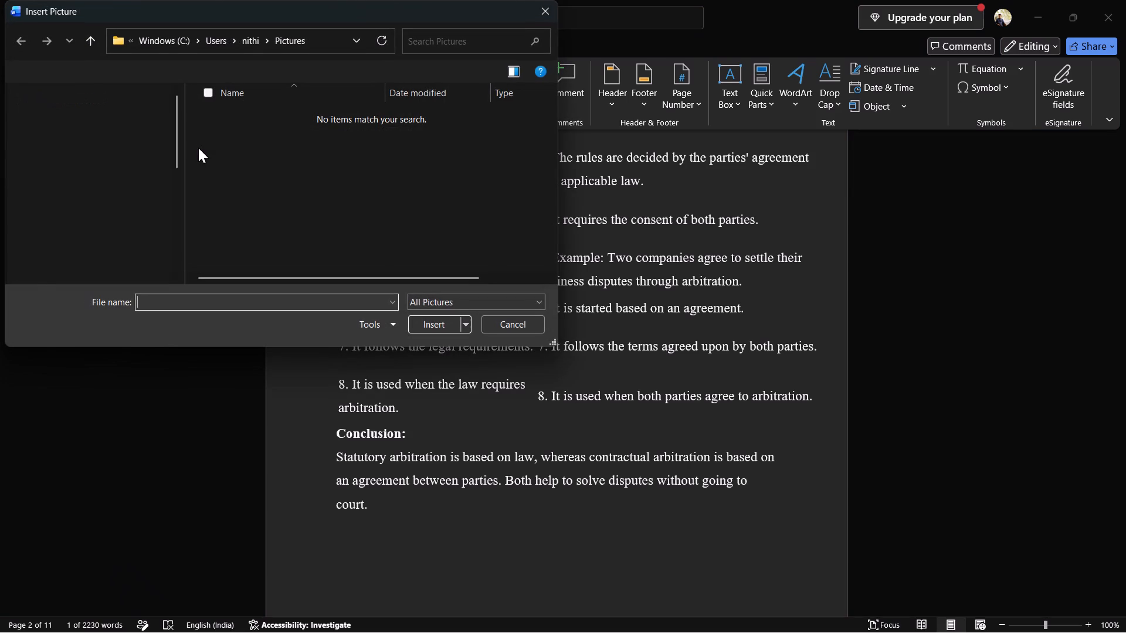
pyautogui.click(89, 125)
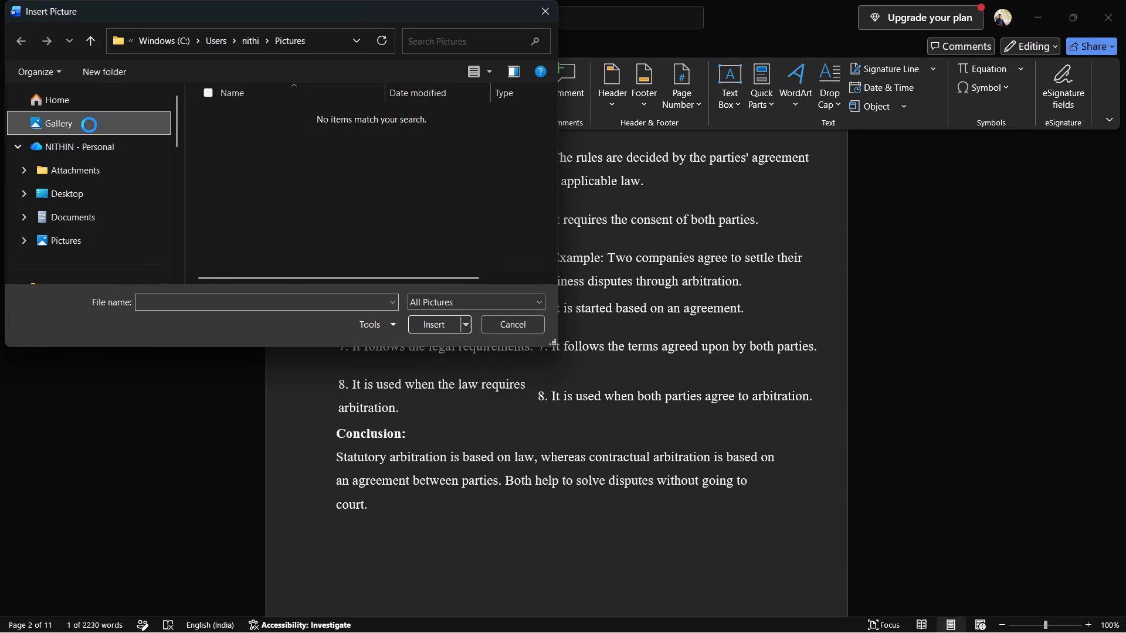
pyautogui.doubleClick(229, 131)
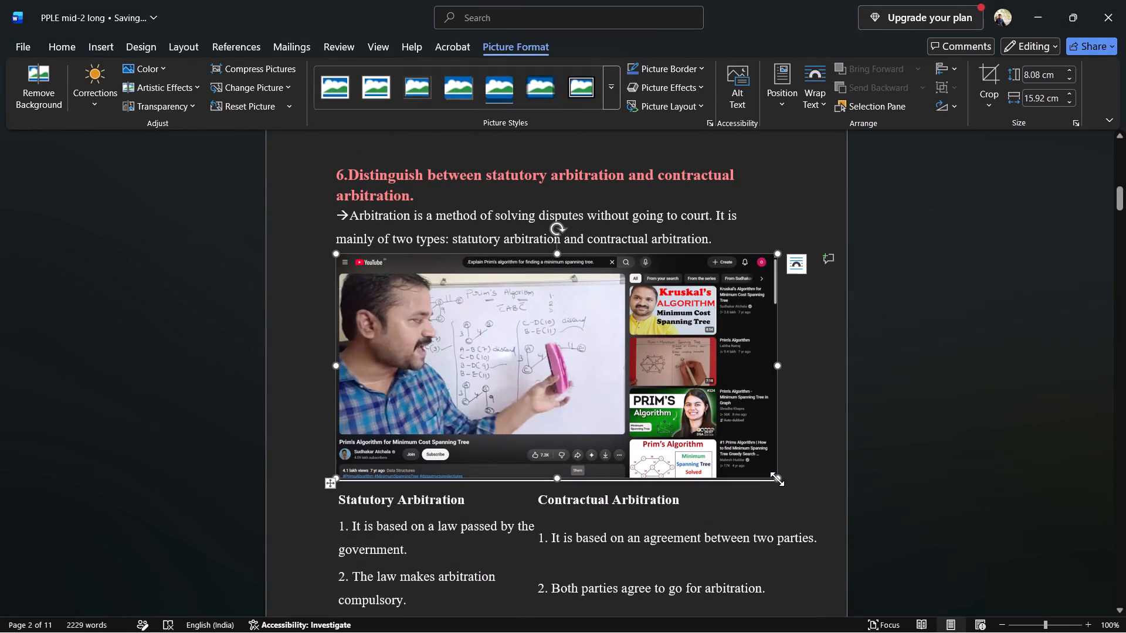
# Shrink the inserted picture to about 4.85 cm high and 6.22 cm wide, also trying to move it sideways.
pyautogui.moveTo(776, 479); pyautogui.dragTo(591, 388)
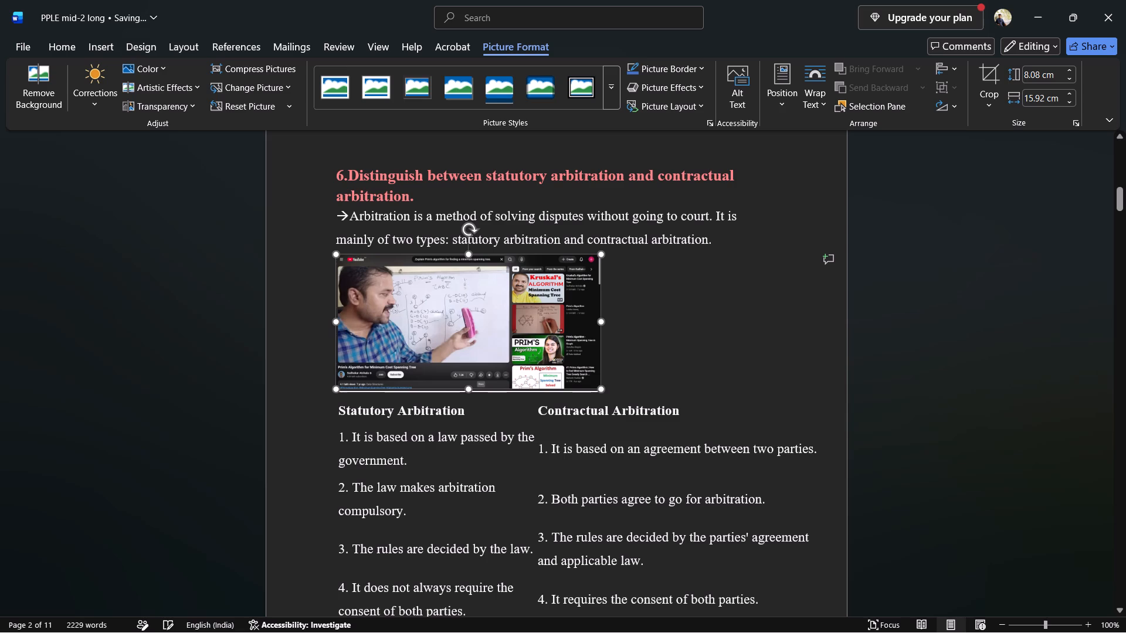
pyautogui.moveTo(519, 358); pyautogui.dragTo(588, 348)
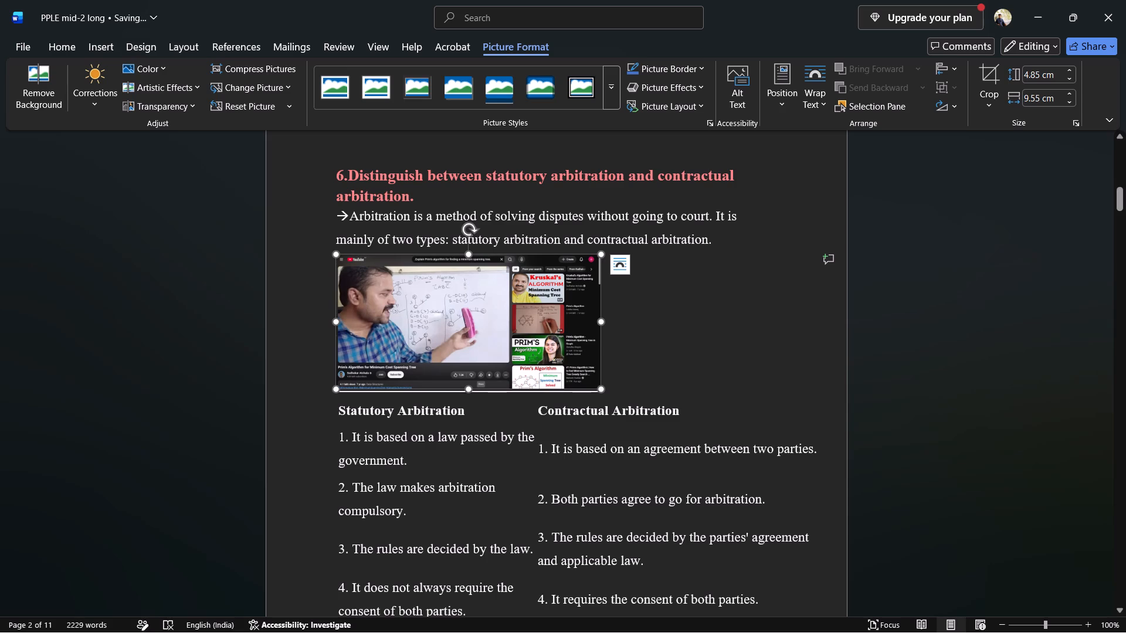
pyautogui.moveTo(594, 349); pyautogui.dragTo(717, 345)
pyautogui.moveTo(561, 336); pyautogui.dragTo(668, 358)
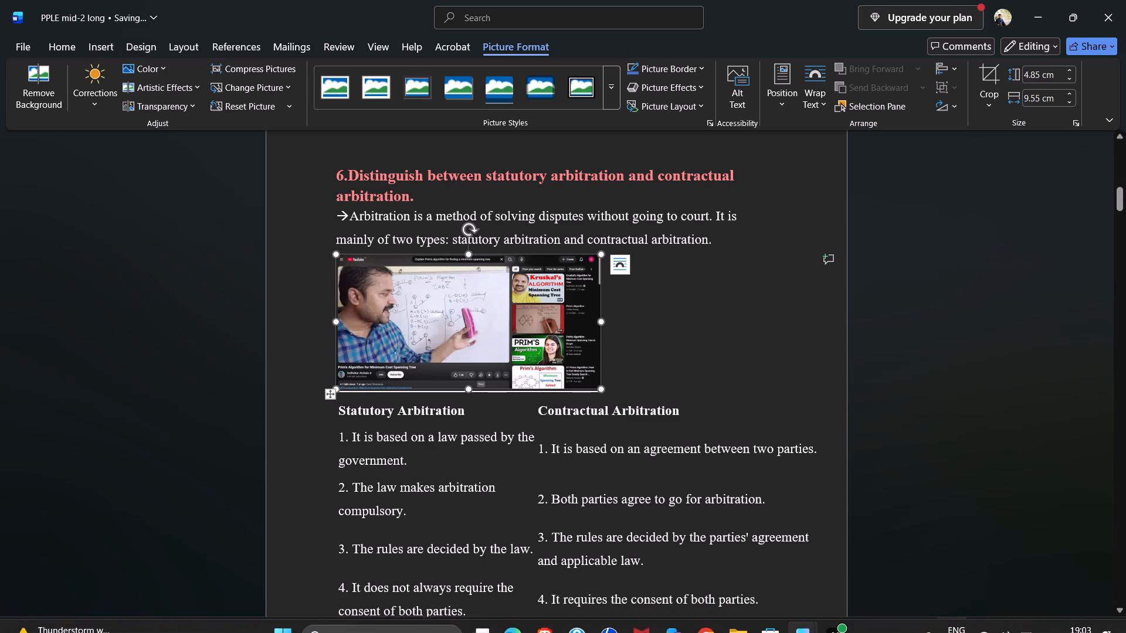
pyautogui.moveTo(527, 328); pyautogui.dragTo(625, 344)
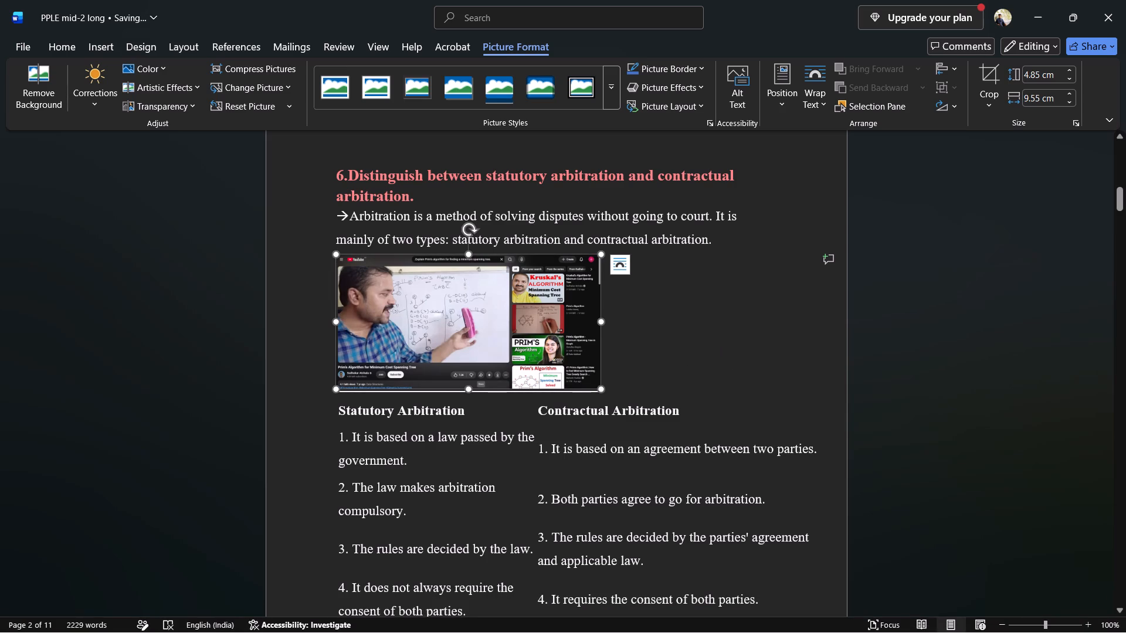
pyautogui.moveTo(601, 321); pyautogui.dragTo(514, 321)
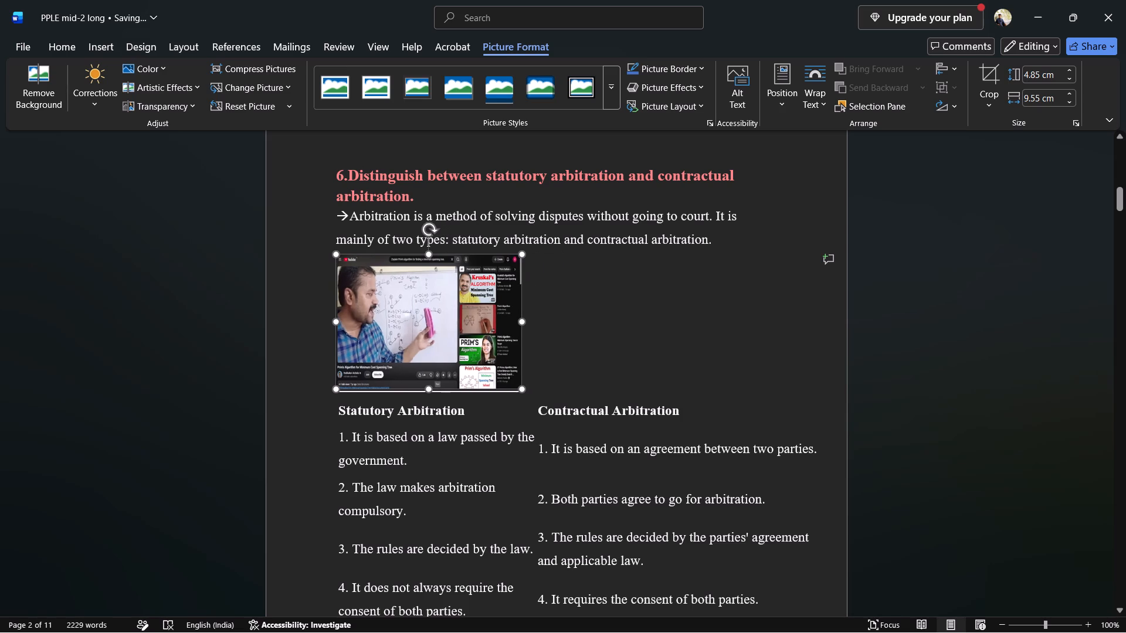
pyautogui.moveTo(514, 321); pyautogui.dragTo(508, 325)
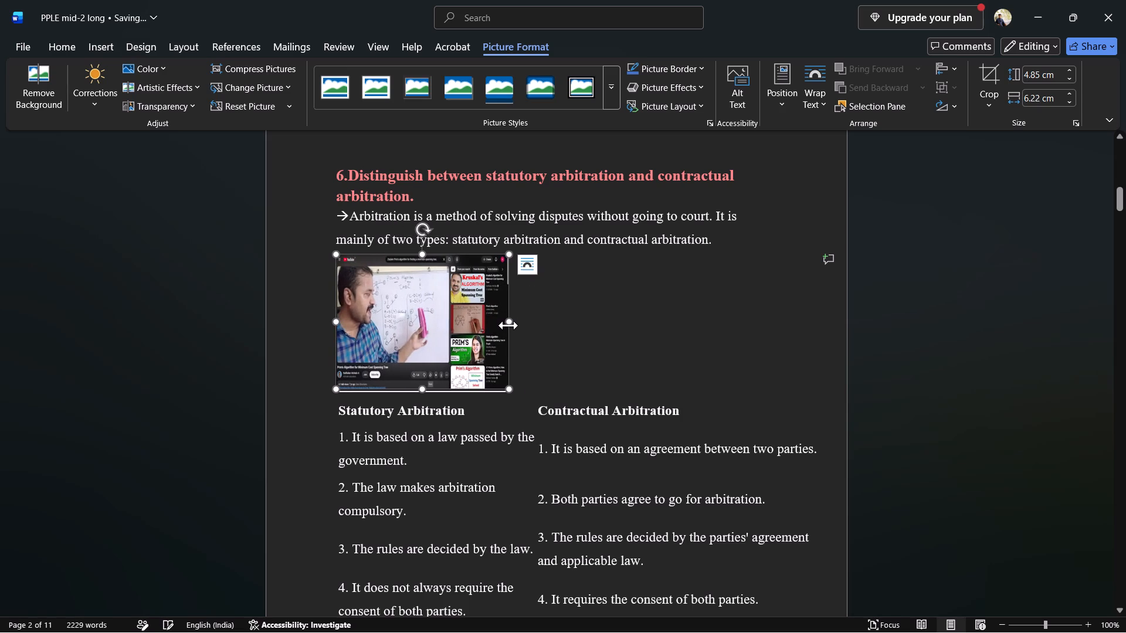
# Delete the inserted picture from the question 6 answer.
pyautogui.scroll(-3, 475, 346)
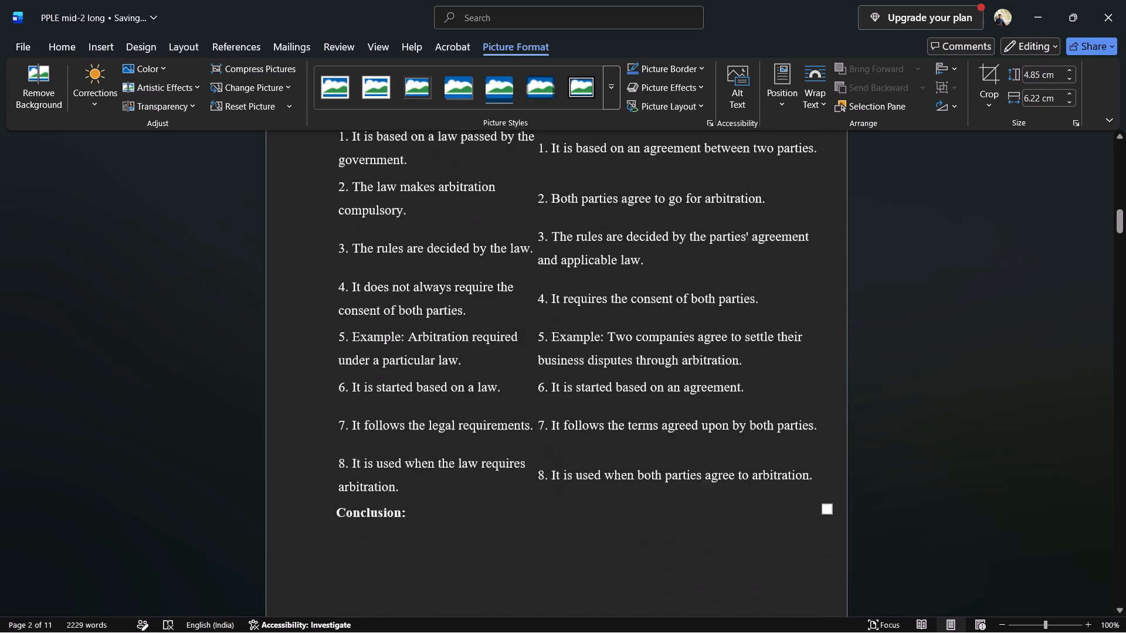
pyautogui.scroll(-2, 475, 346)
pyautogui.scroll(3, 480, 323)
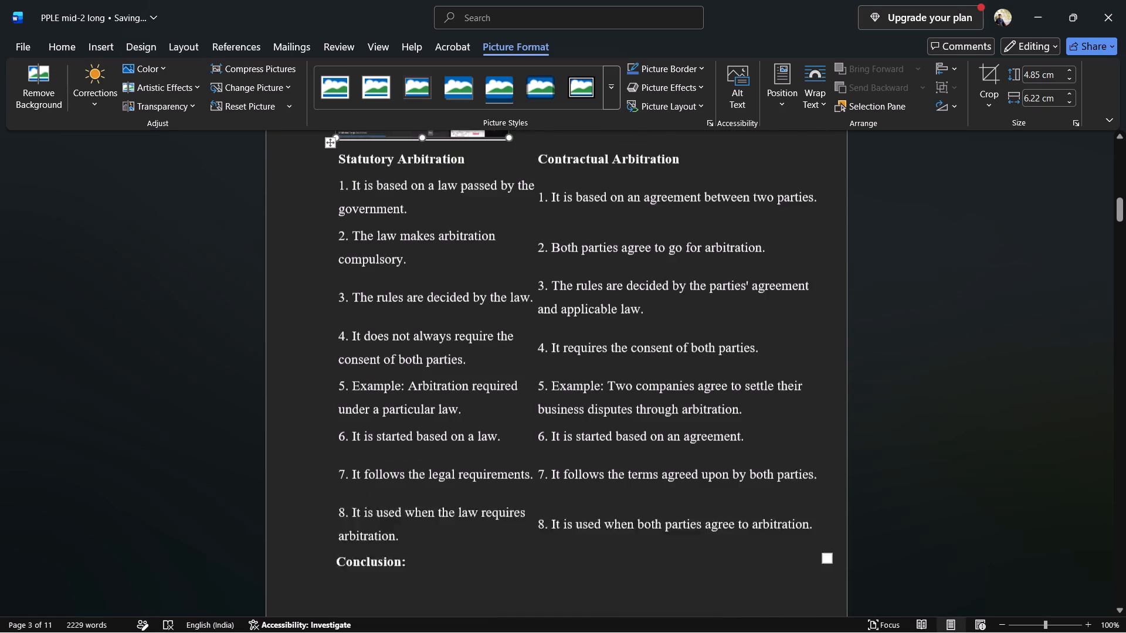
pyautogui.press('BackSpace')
# Look through the answers to questions 10, 11 and 12, comparing their text alignment and formatting.
pyautogui.scroll(-12, 474, 229)
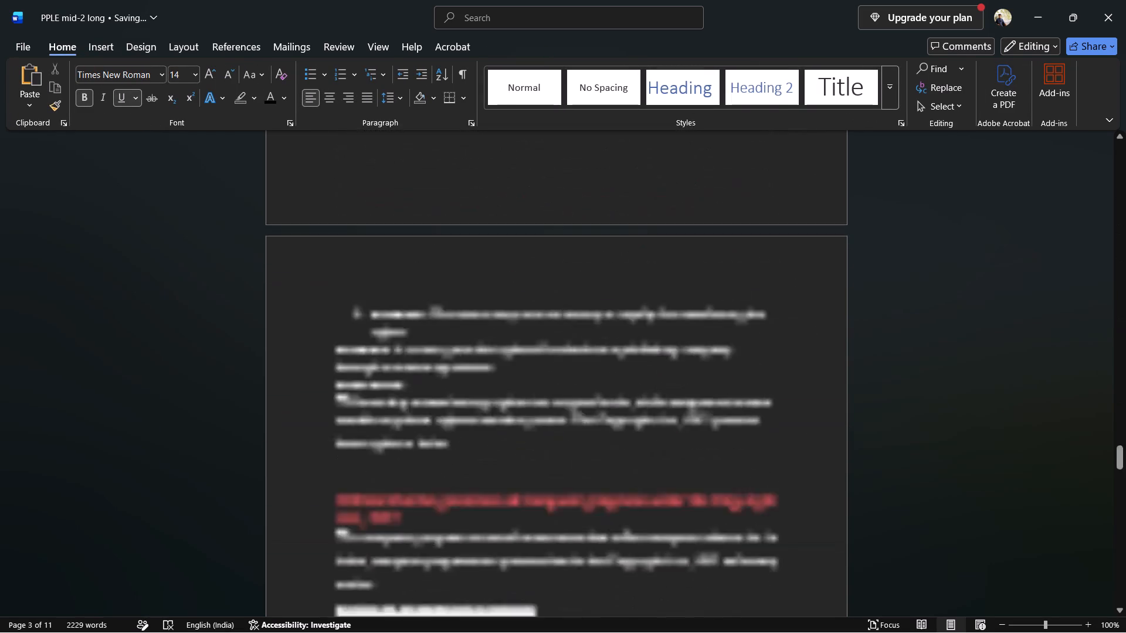
pyautogui.scroll(-4, 474, 229)
pyautogui.scroll(4, 474, 229)
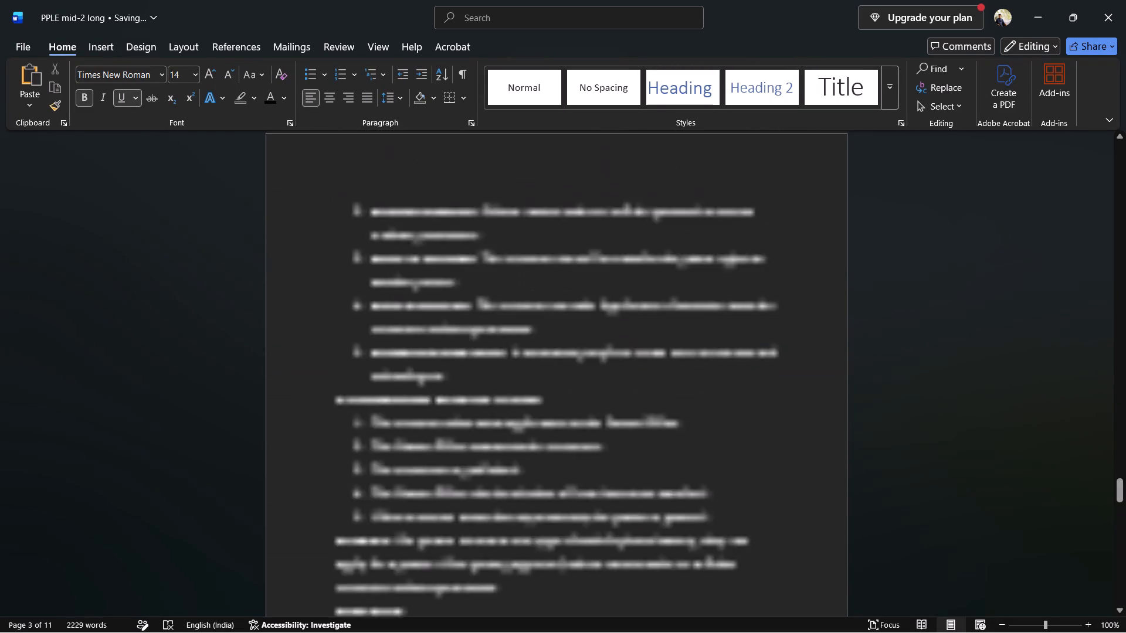
pyautogui.scroll(7, 474, 229)
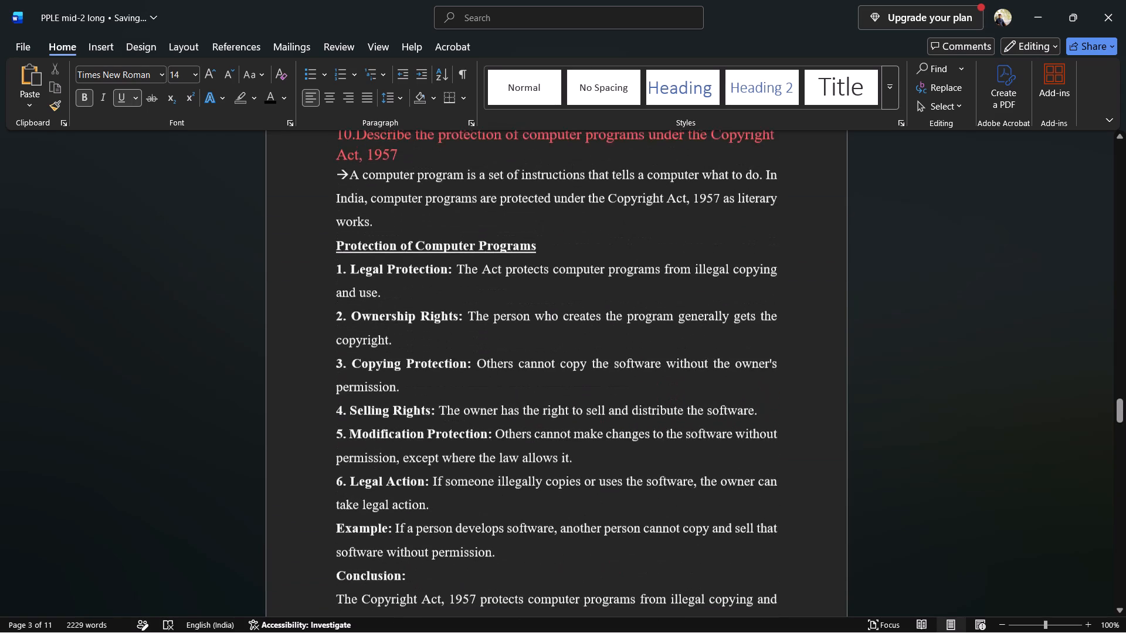
pyautogui.scroll(-4, 474, 229)
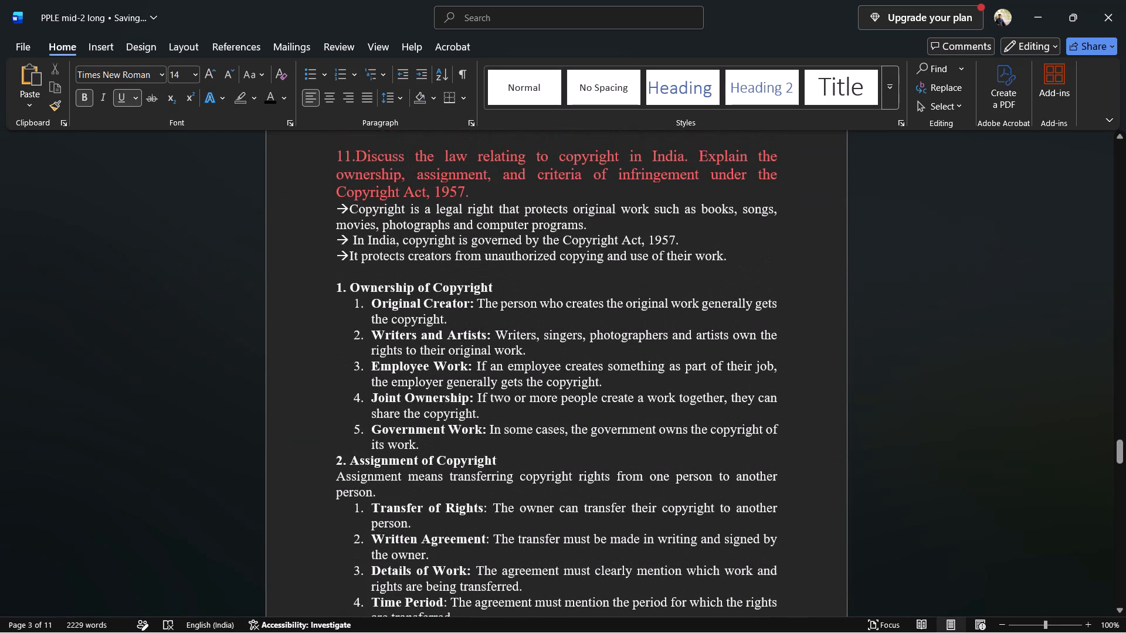
pyautogui.scroll(-2, 724, 285)
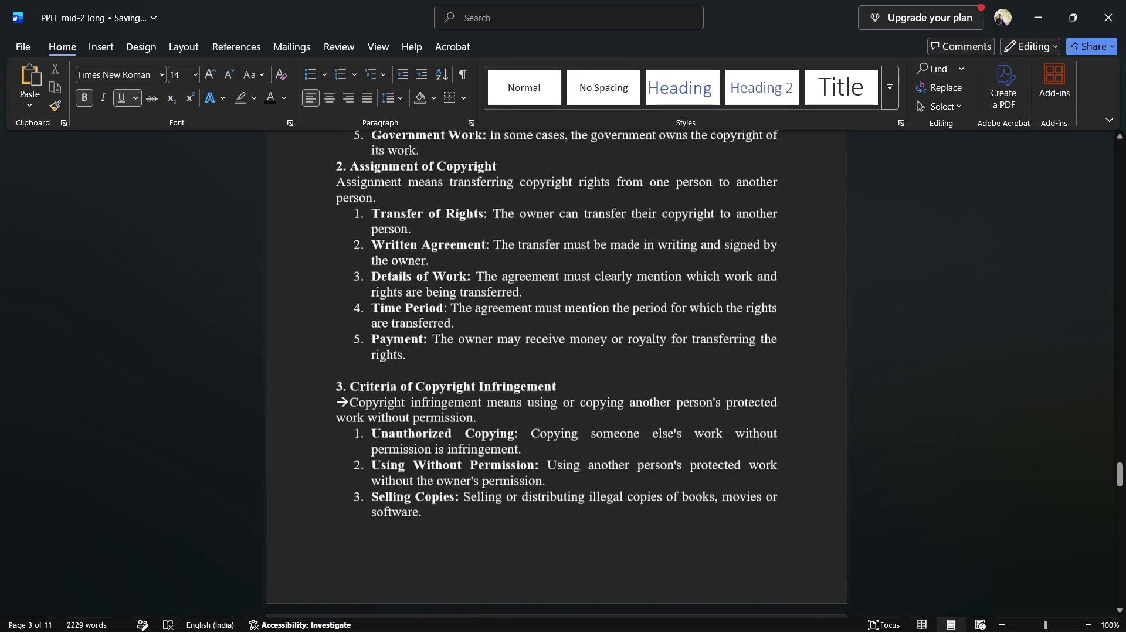
pyautogui.scroll(-3, 724, 285)
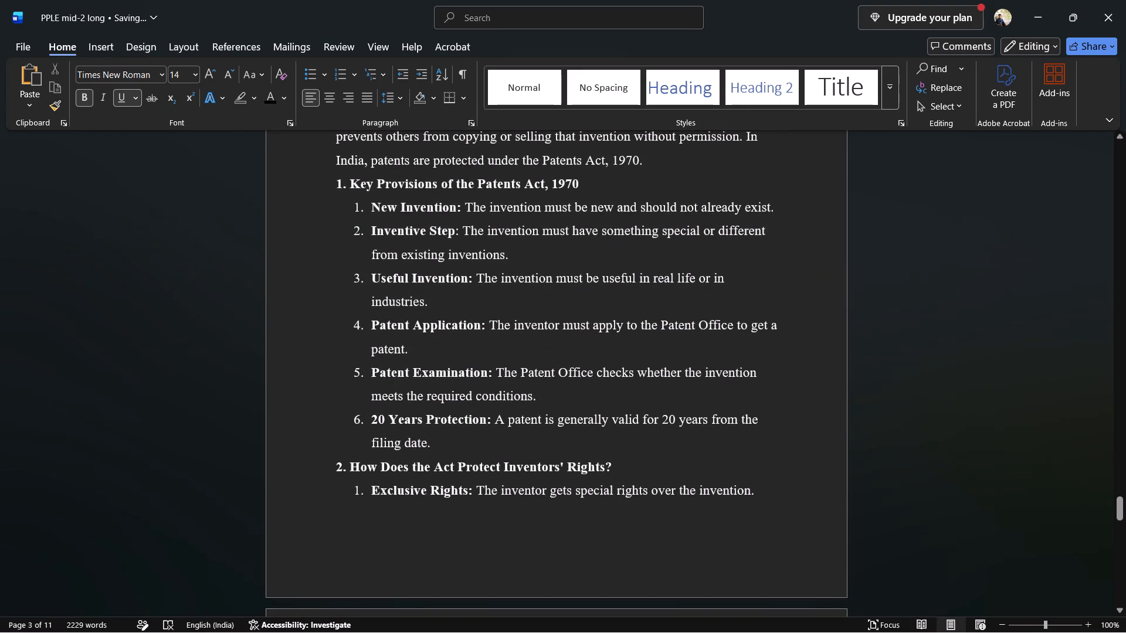
pyautogui.scroll(1, 724, 285)
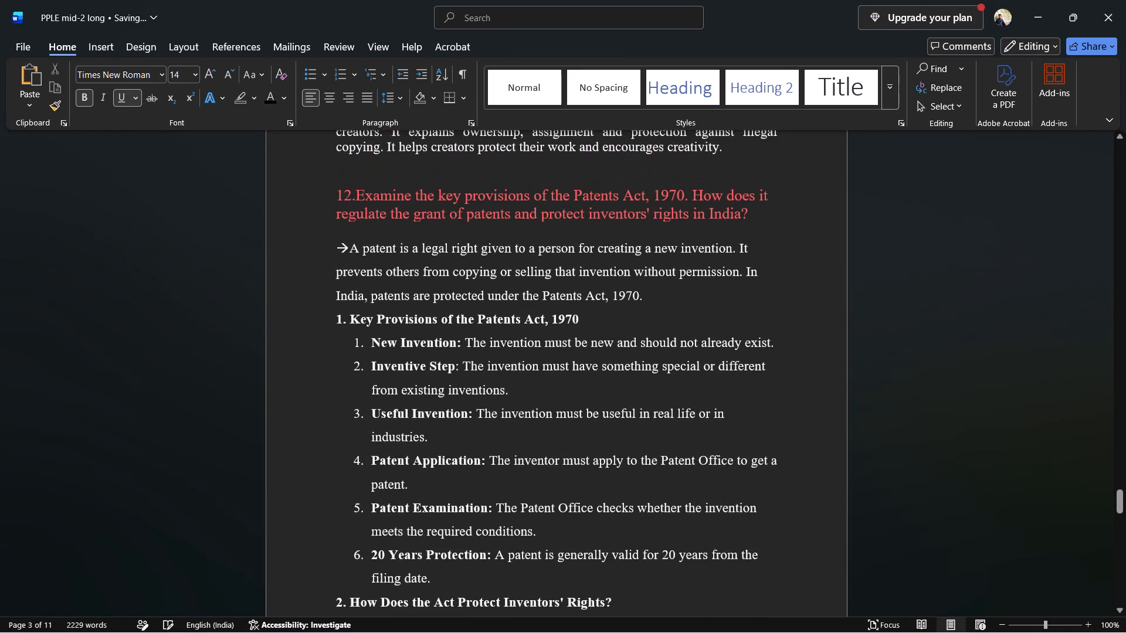
pyautogui.scroll(1, 724, 285)
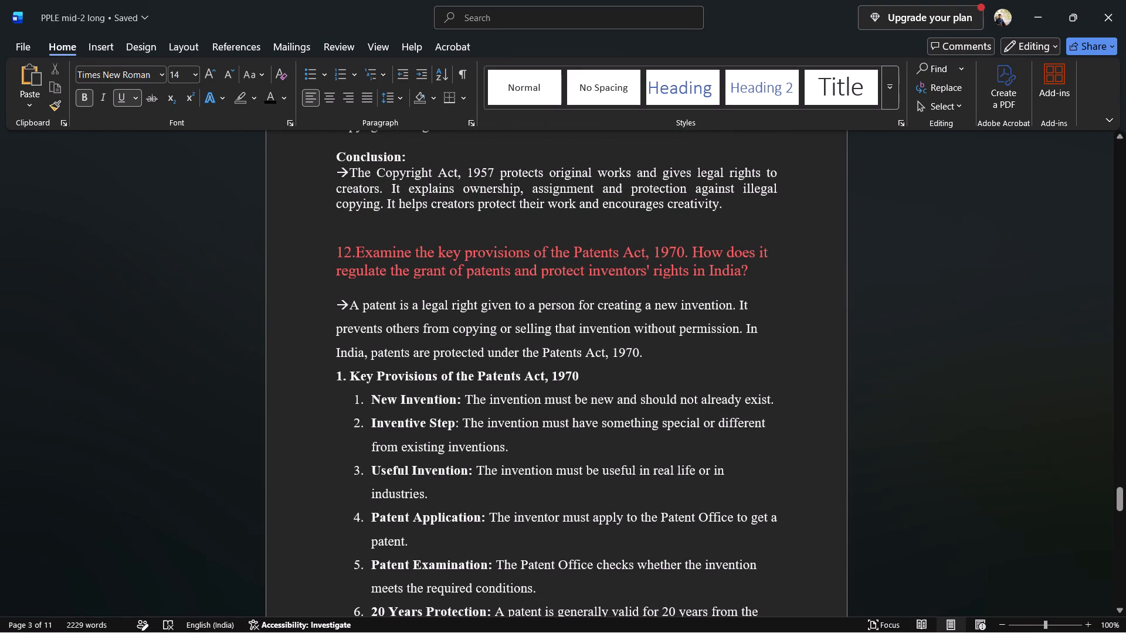
# Justify the whole question 12 answer, from the patent definition paragraph to the end of the conclusion.
pyautogui.moveTo(337, 300); pyautogui.dragTo(564, 632)
pyautogui.scroll(1, 483, 539)
pyautogui.scroll(-3, 559, 632)
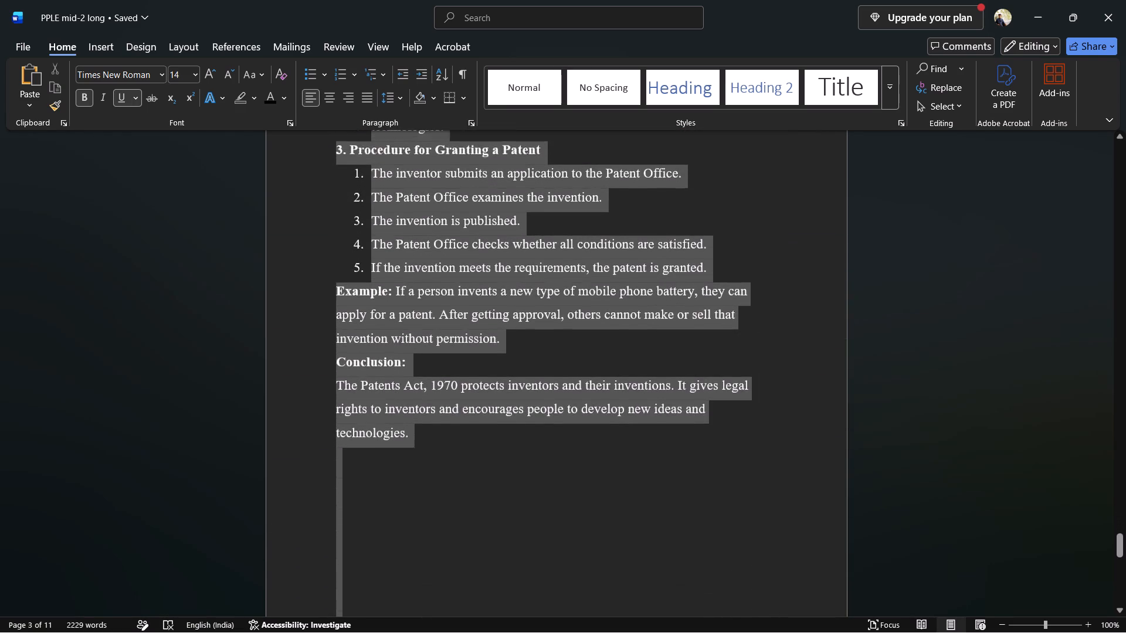
pyautogui.scroll(-1, 564, 632)
pyautogui.moveTo(564, 632); pyautogui.dragTo(447, 397)
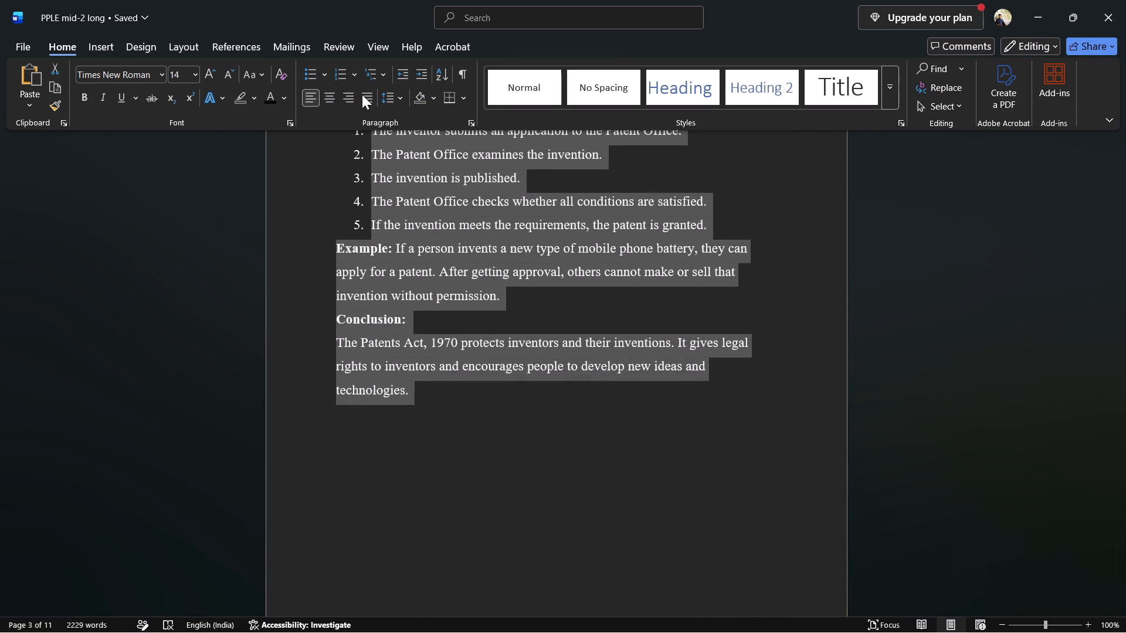
pyautogui.click(370, 94)
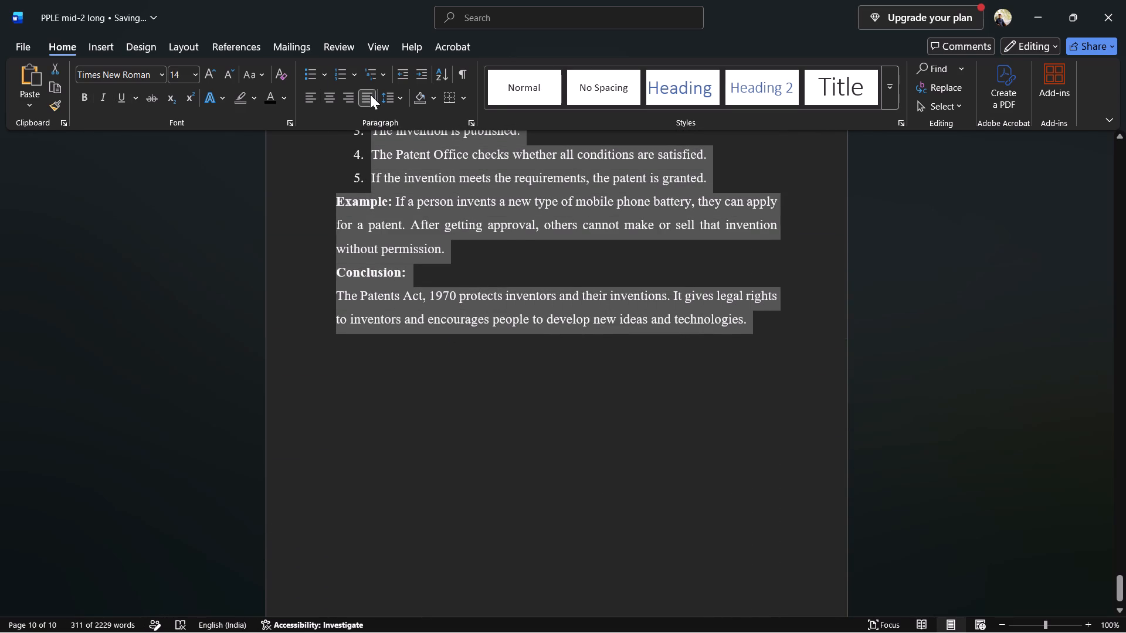
pyautogui.click(527, 237)
# Check the layout of the justified question 12 answer from its conclusion back to the question heading.
pyautogui.scroll(1, 527, 237)
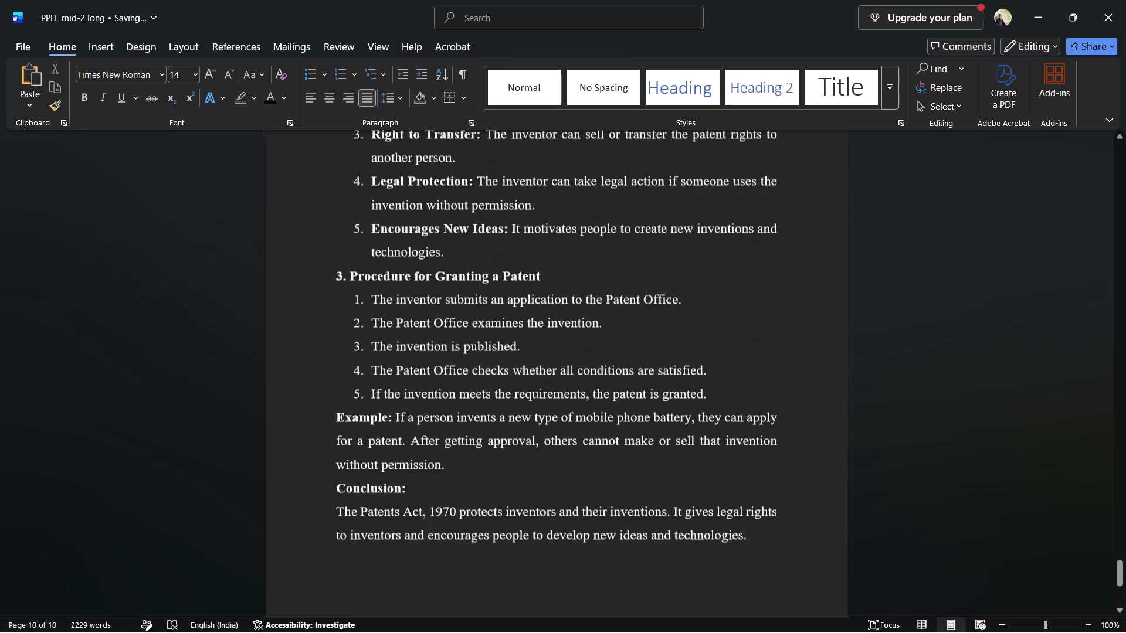
pyautogui.scroll(3, 527, 237)
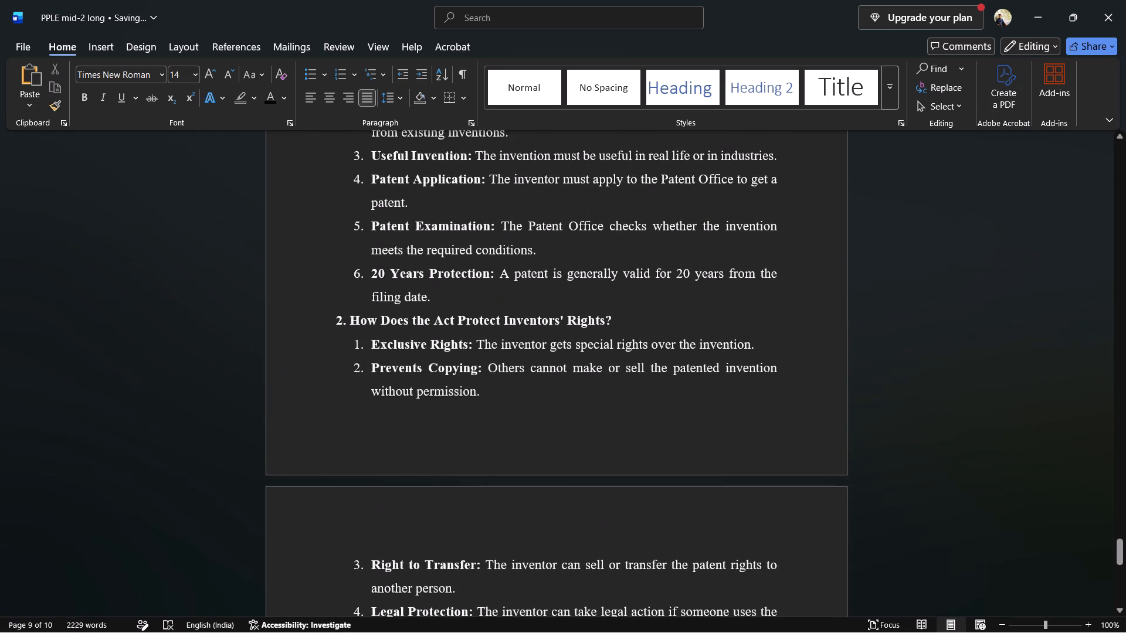
pyautogui.scroll(2, 527, 237)
pyautogui.scroll(-8, 527, 237)
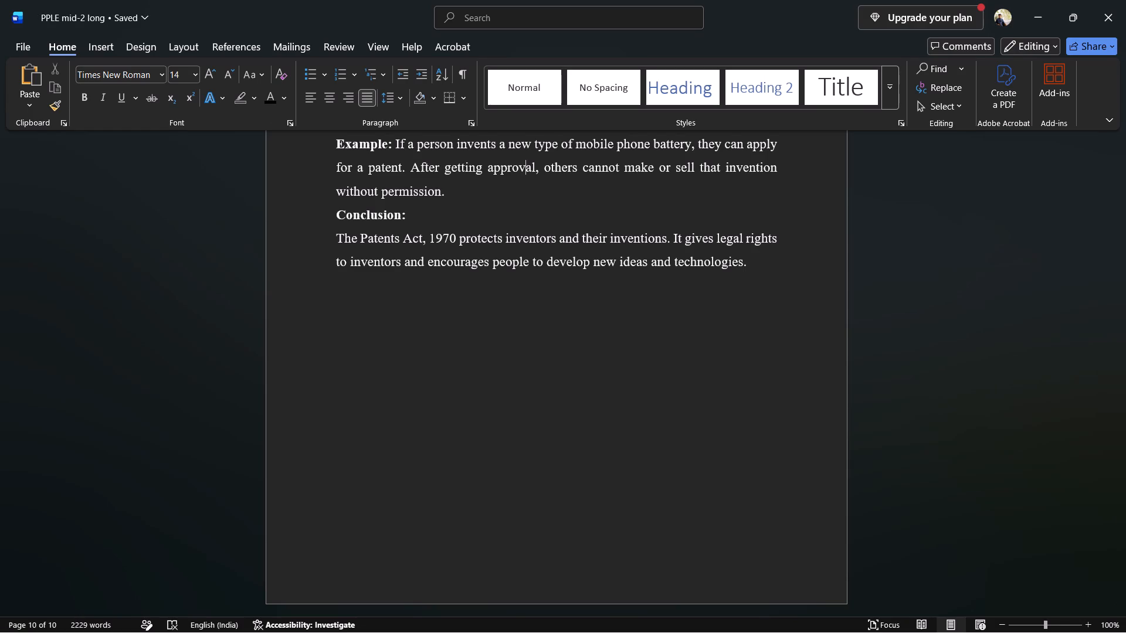
pyautogui.scroll(2, 540, 300)
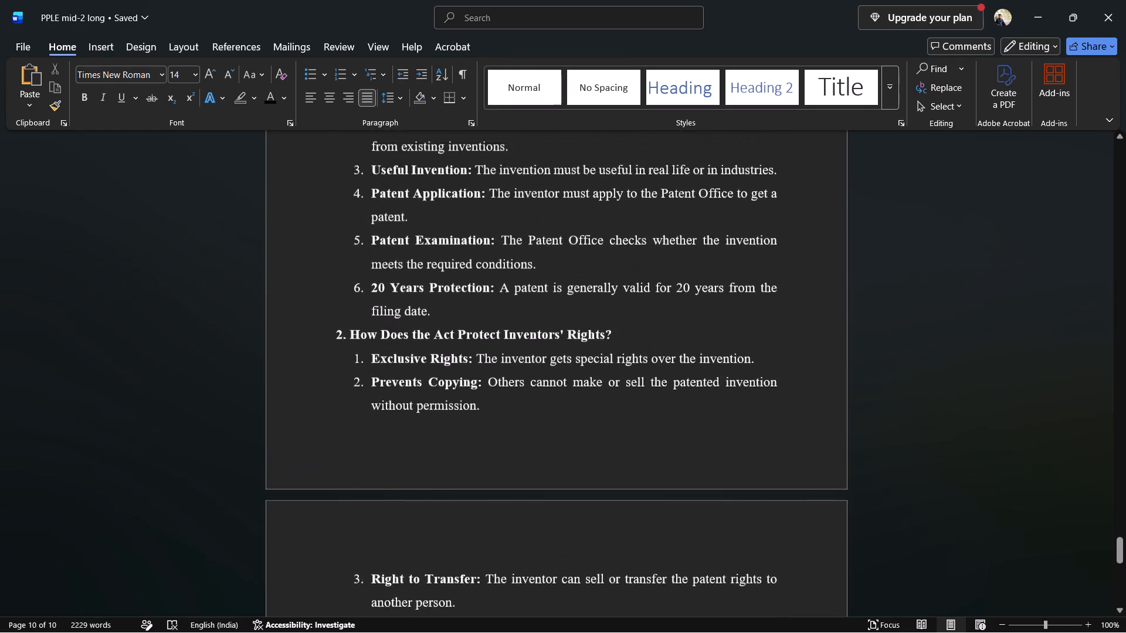
pyautogui.scroll(2, 540, 300)
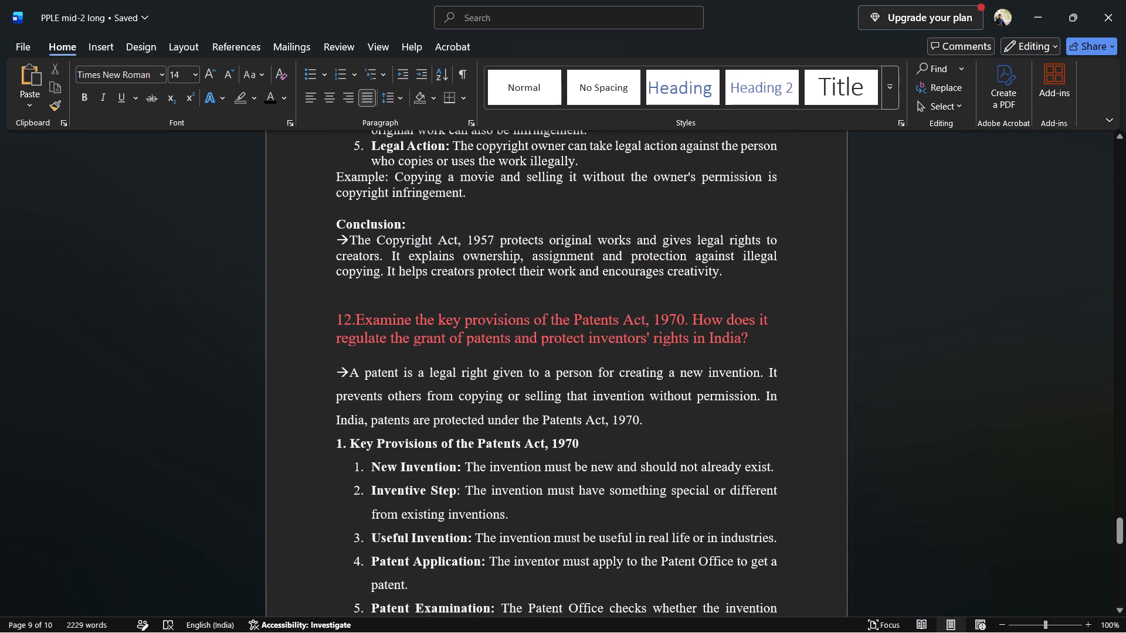
# Underline the question 11 headings "3. Criteria of Copyright Infringement", "2. Assignment of Copyright" and "1. Ownership of Copyright".
pyautogui.scroll(1, 743, 349)
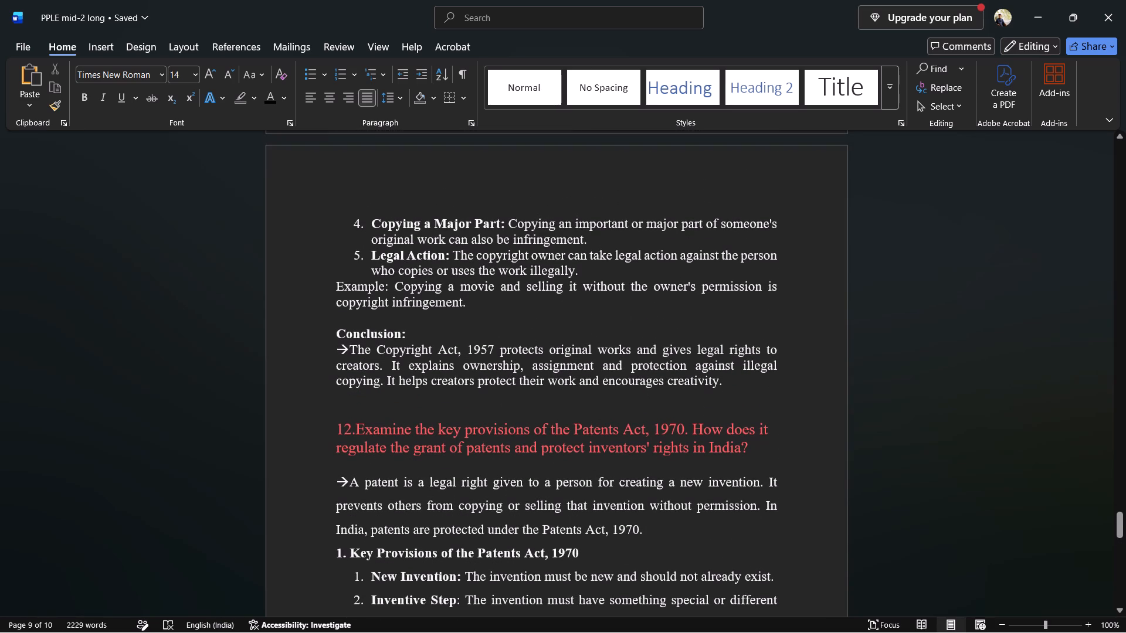
pyautogui.scroll(3, 743, 349)
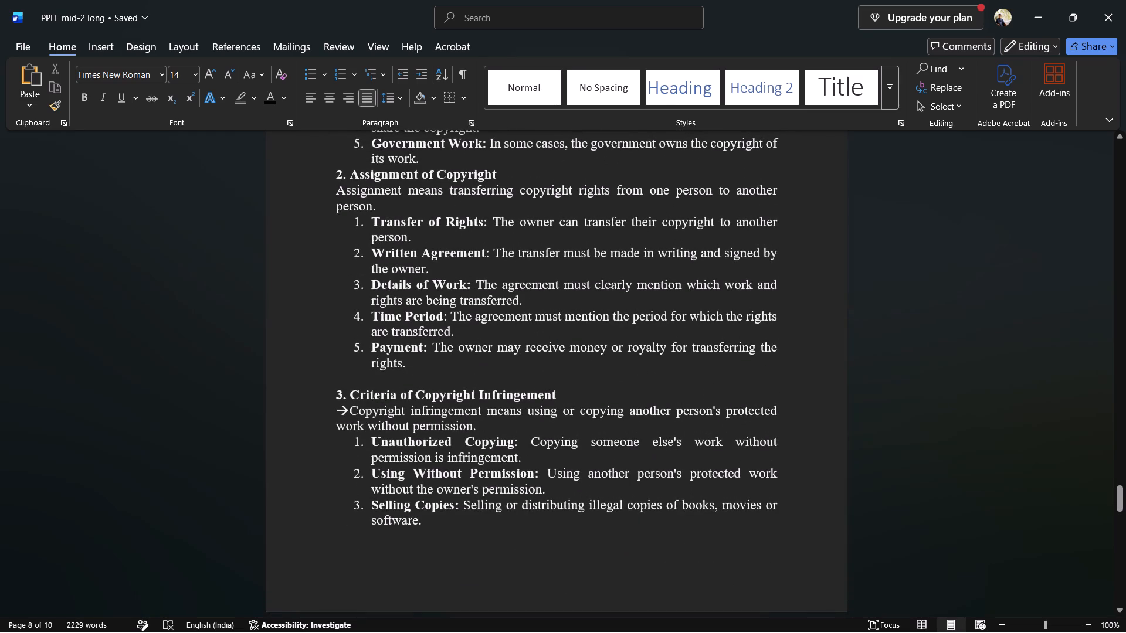
pyautogui.moveTo(571, 396); pyautogui.dragTo(331, 396)
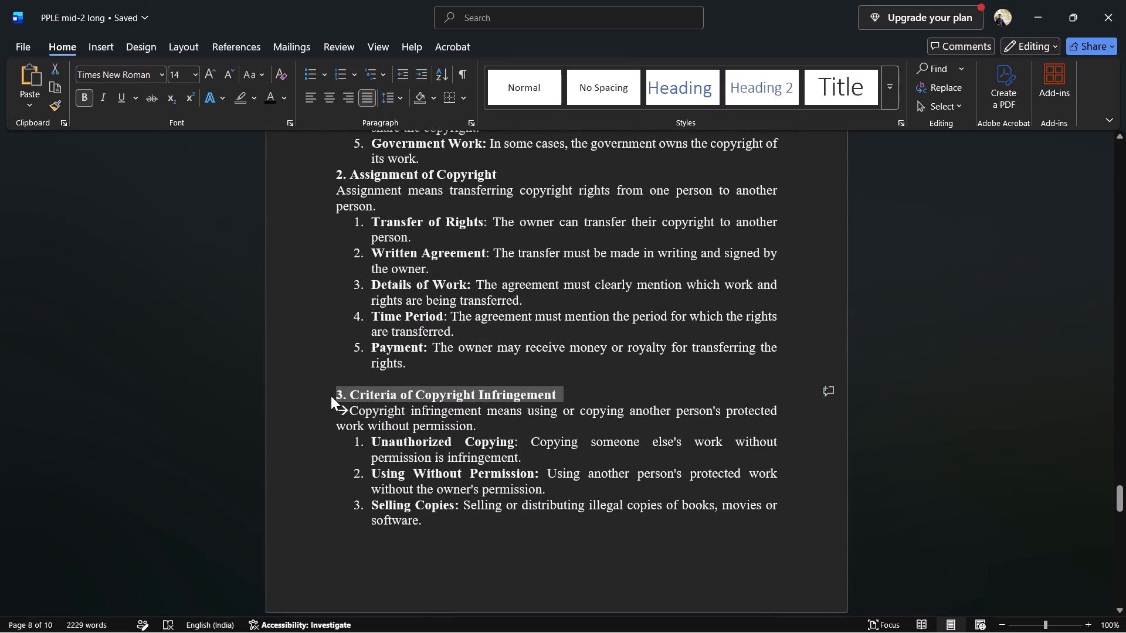
pyautogui.hotkey('ctrl', 'u')
pyautogui.moveTo(508, 167); pyautogui.dragTo(321, 178)
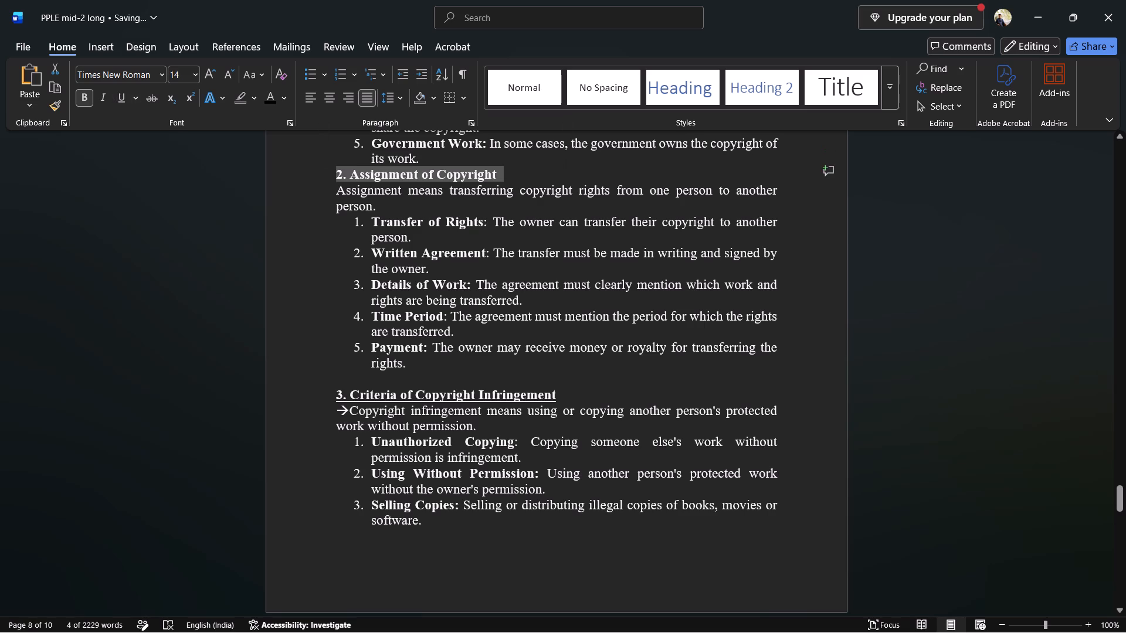
pyautogui.hotkey('ctrl', 'u')
pyautogui.scroll(1, 481, 188)
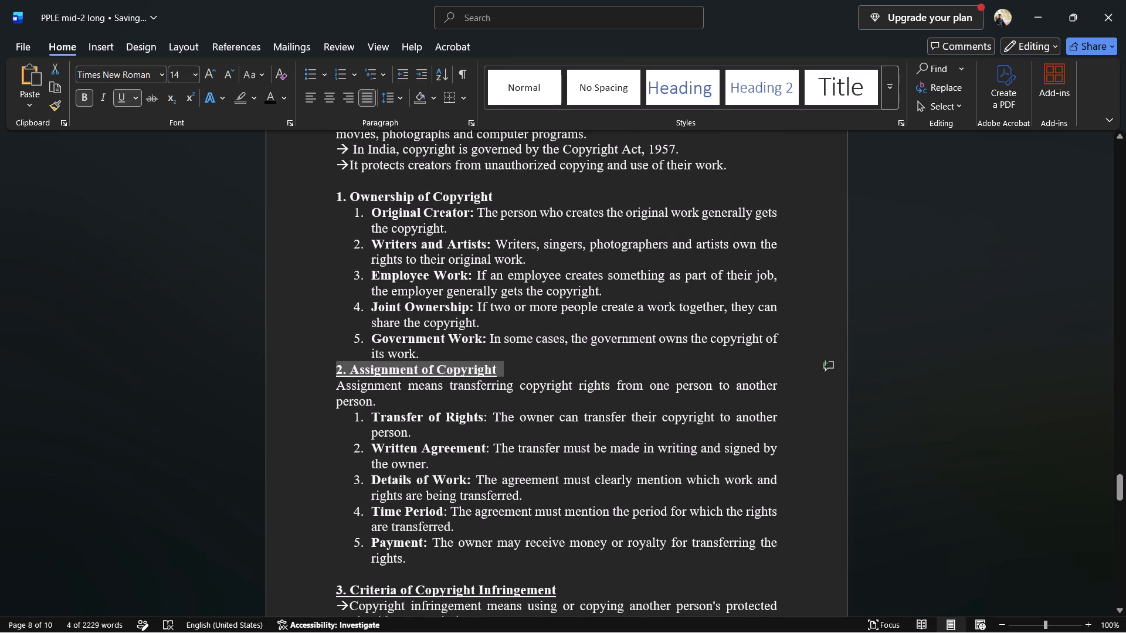
pyautogui.moveTo(496, 192); pyautogui.dragTo(327, 193)
pyautogui.hotkey('ctrl', 'u')
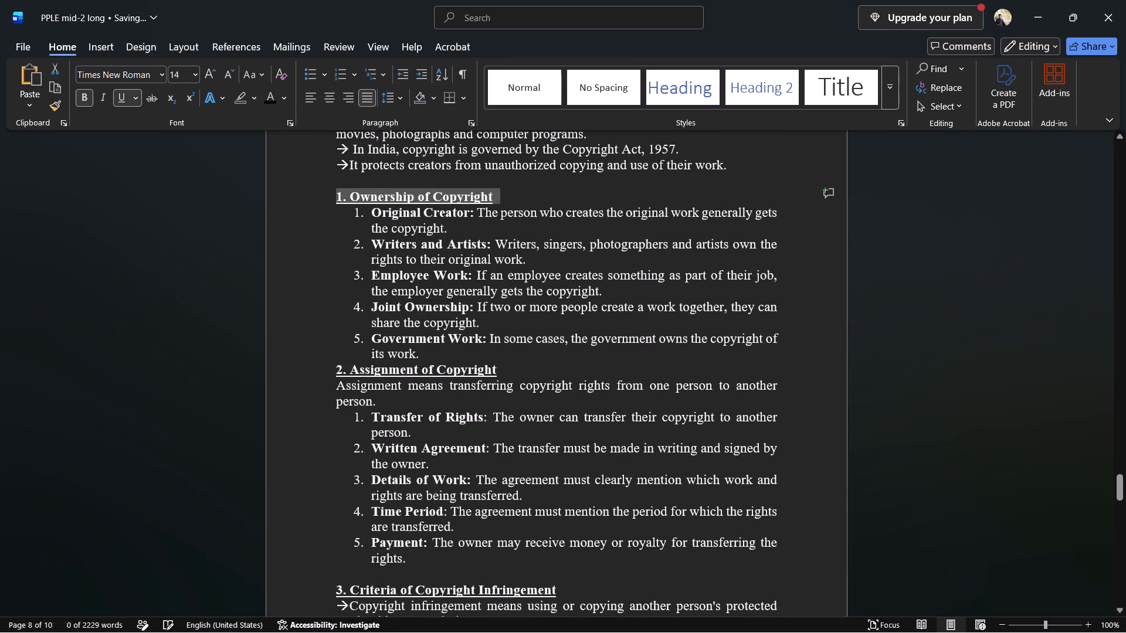
# Look over the question 11 answer's section headings and back through the earlier answers to question 5.
pyautogui.scroll(1, 450, 242)
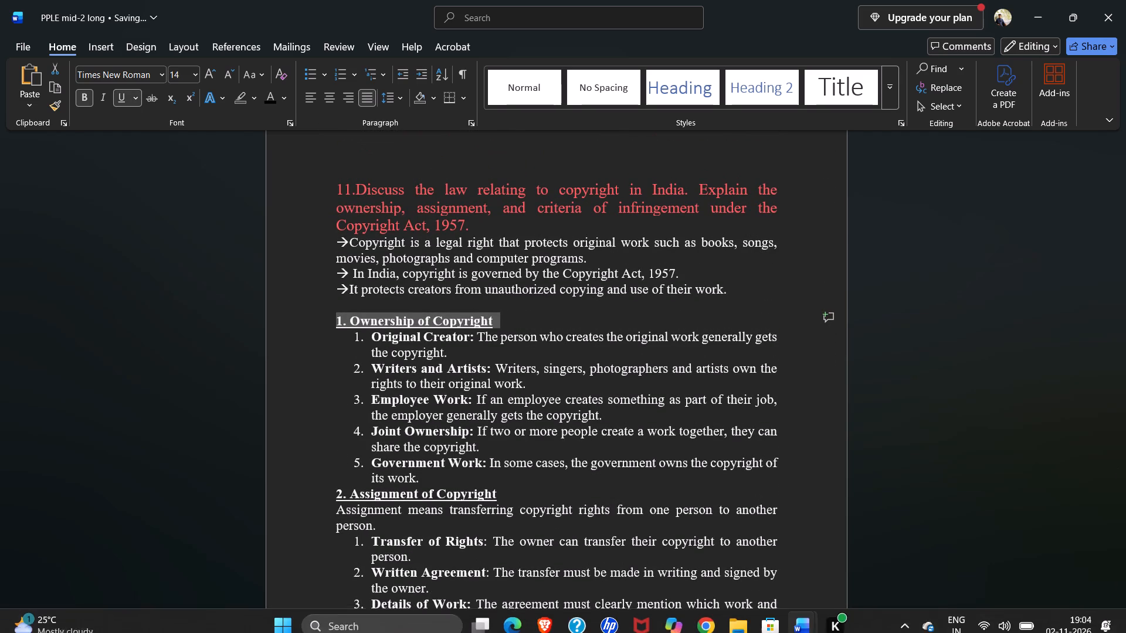
pyautogui.scroll(-1, 799, 553)
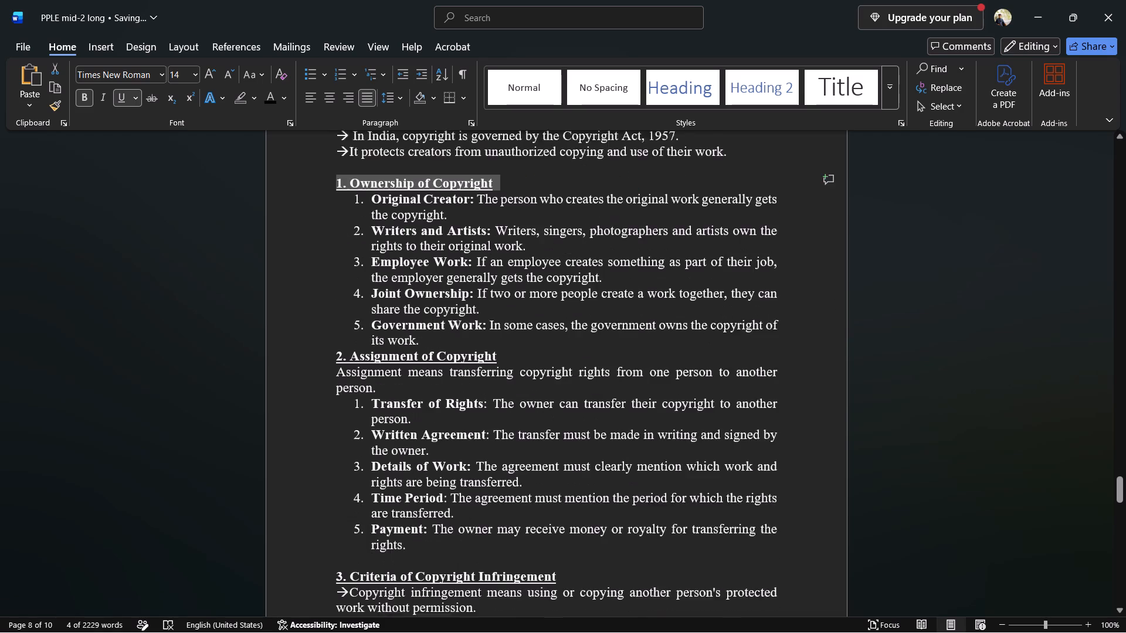
pyautogui.scroll(-1, 799, 553)
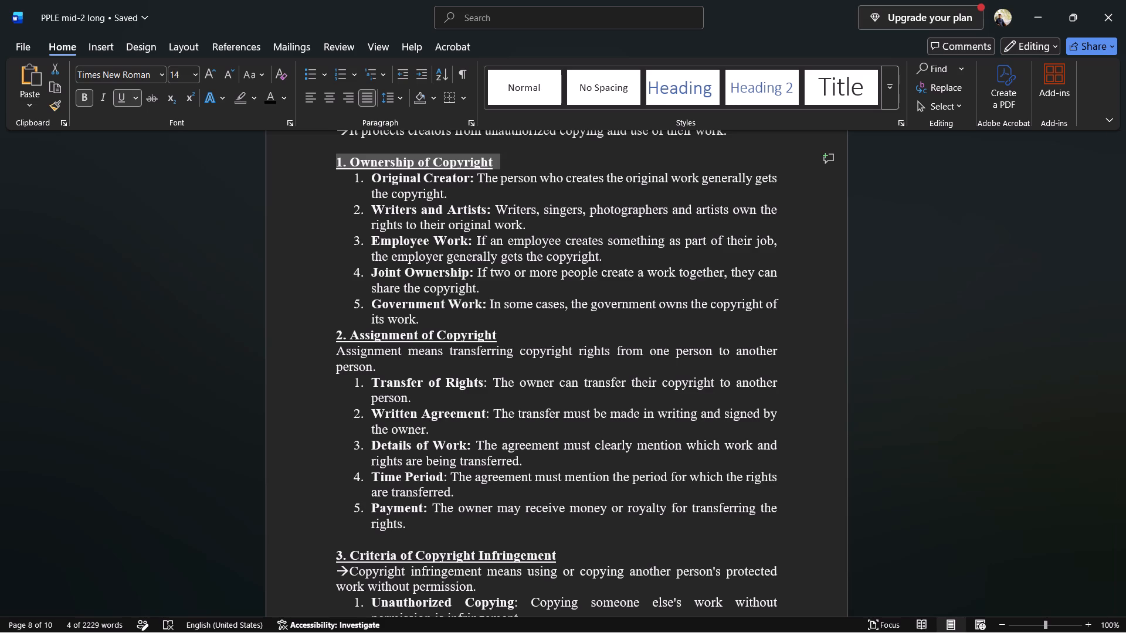
pyautogui.scroll(11, 972, 331)
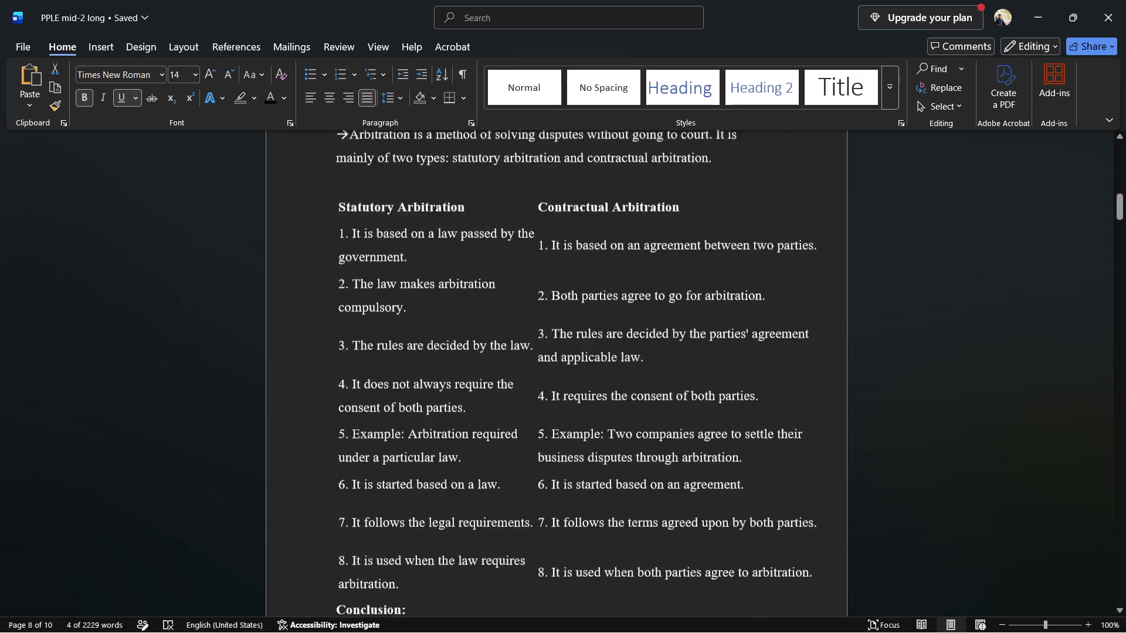
pyautogui.scroll(4, 972, 331)
pyautogui.click(1055, 80)
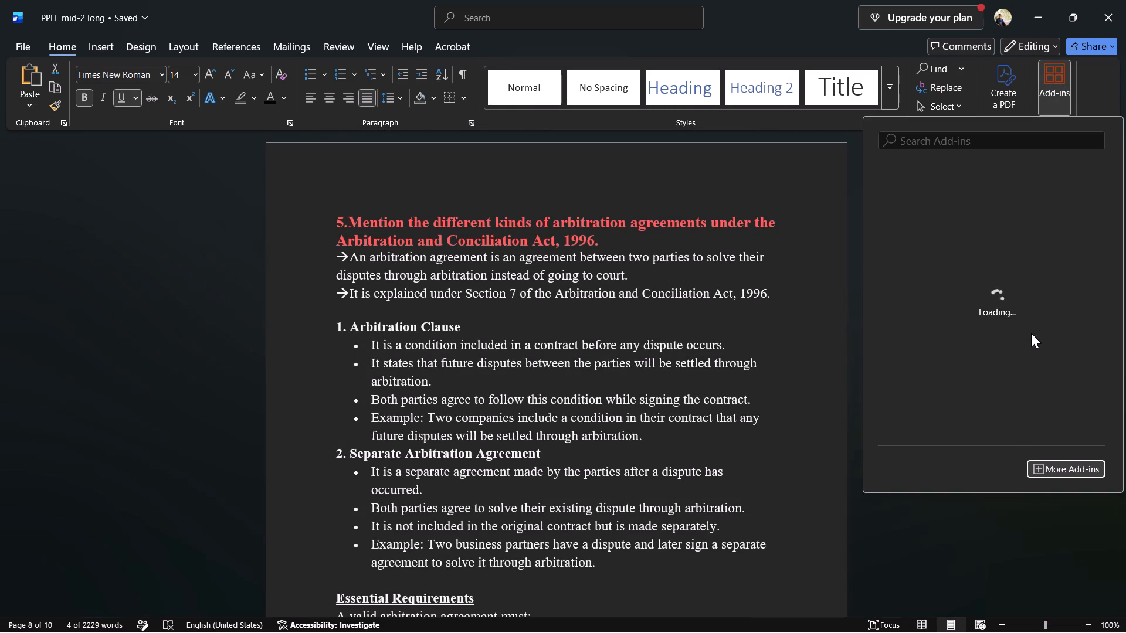
pyautogui.scroll(-1, 1031, 333)
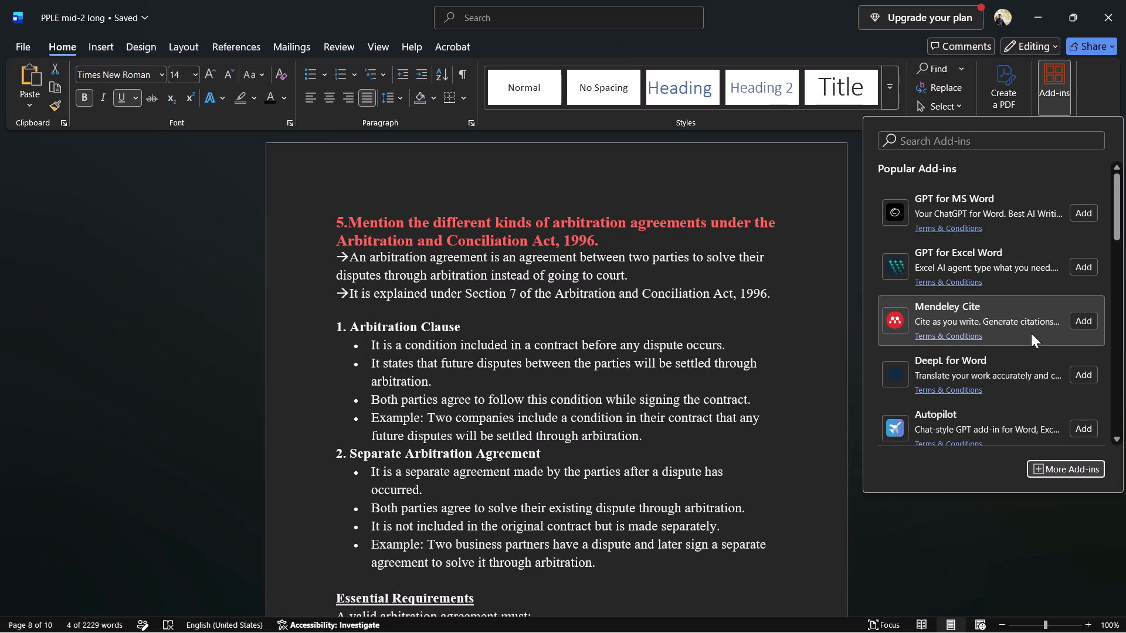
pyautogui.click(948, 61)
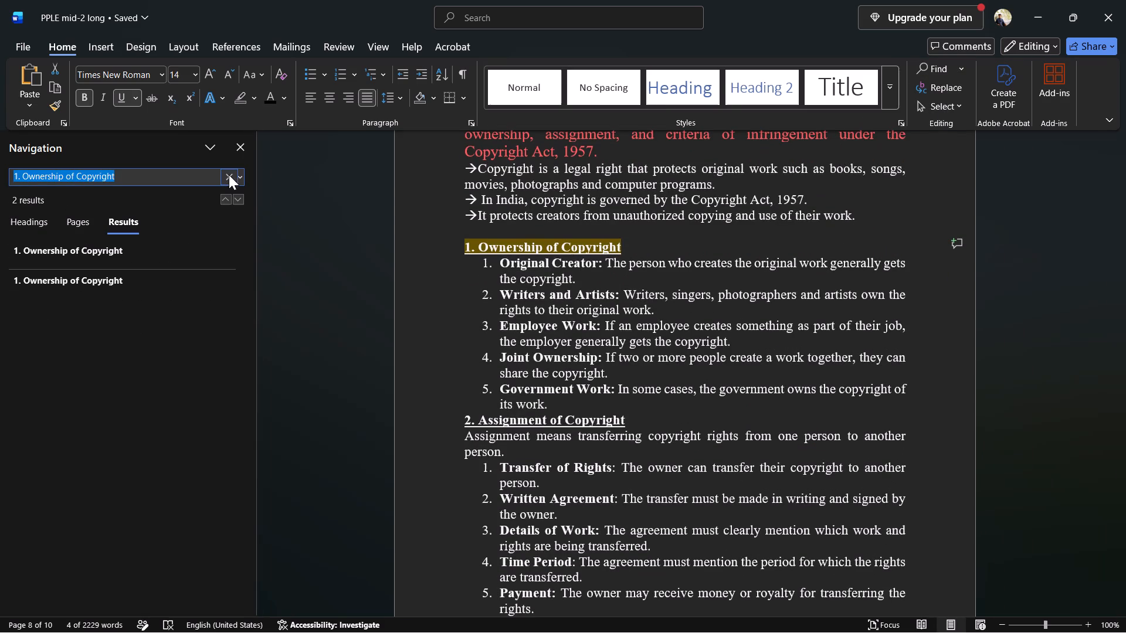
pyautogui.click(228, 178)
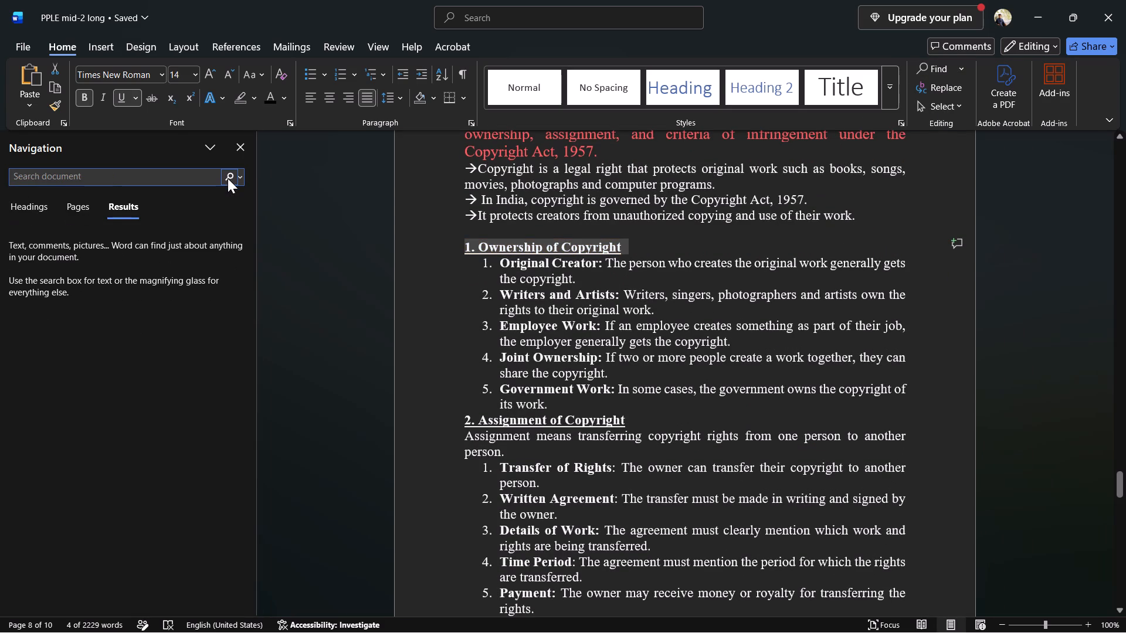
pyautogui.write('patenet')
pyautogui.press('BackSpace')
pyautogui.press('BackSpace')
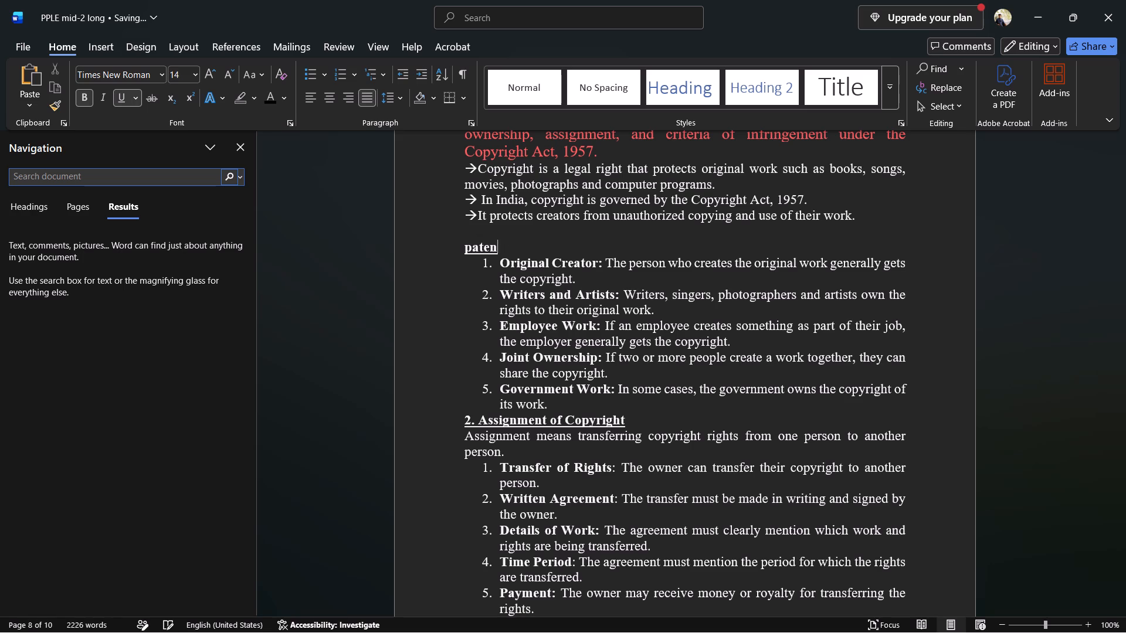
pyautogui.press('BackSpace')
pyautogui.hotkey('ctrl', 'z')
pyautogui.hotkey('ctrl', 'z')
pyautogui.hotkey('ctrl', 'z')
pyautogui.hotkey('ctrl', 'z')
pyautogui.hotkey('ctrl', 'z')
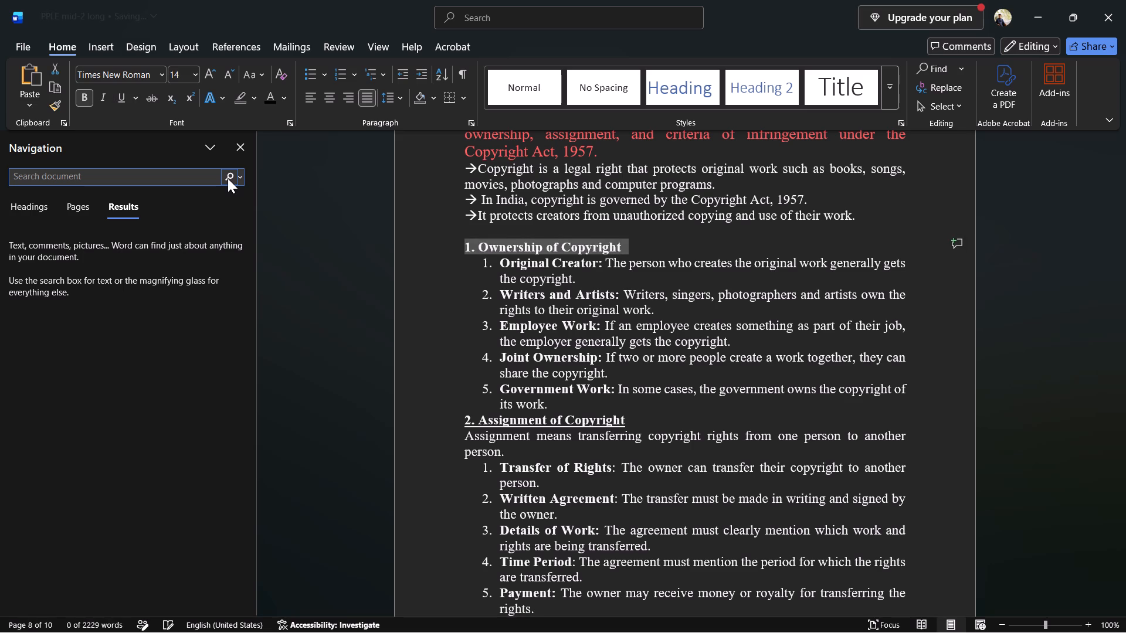
# Search the document for "patent", examine the matches through the end of the question 12 answer, and clear the search.
pyautogui.click(169, 175)
pyautogui.write('patent')
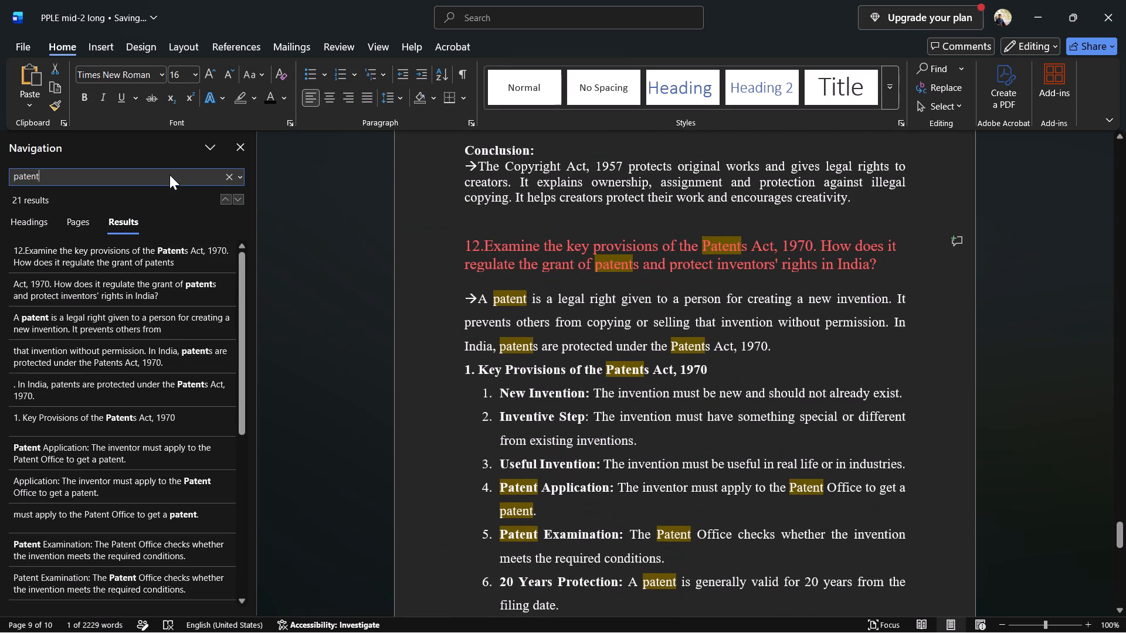
pyautogui.scroll(-1, 169, 175)
pyautogui.scroll(-2, 301, 265)
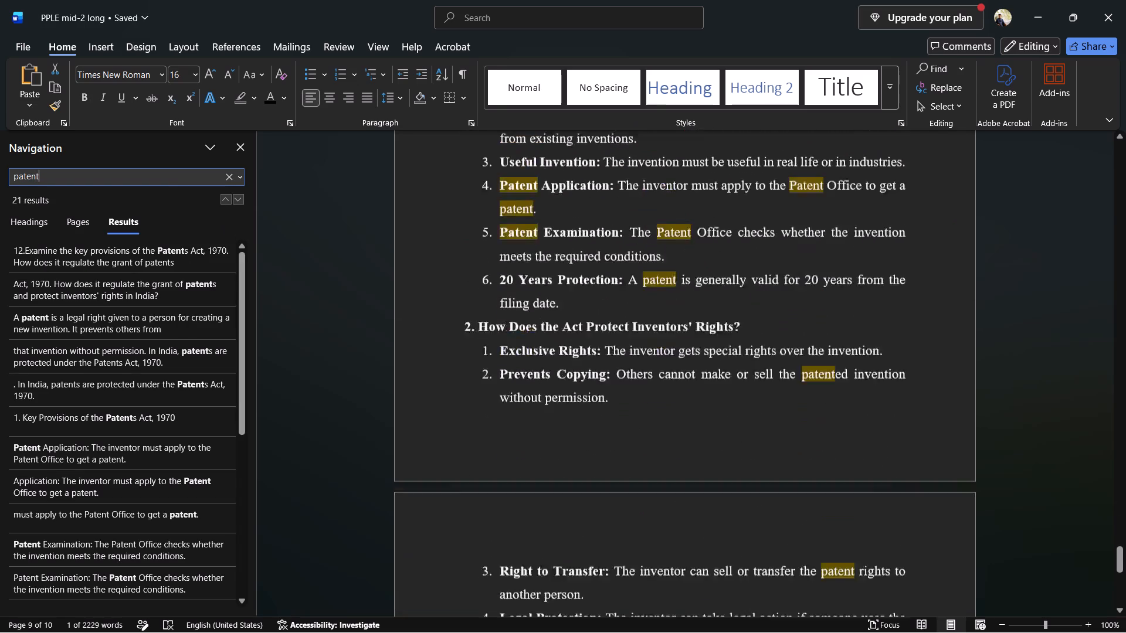
pyautogui.scroll(-3, 301, 265)
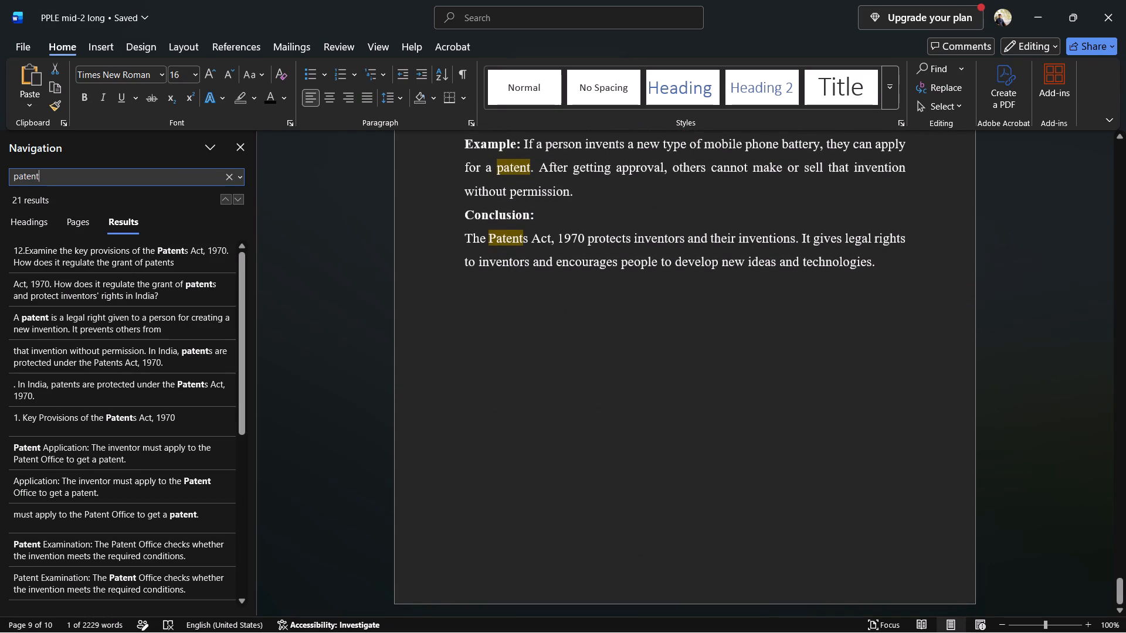
pyautogui.click(232, 178)
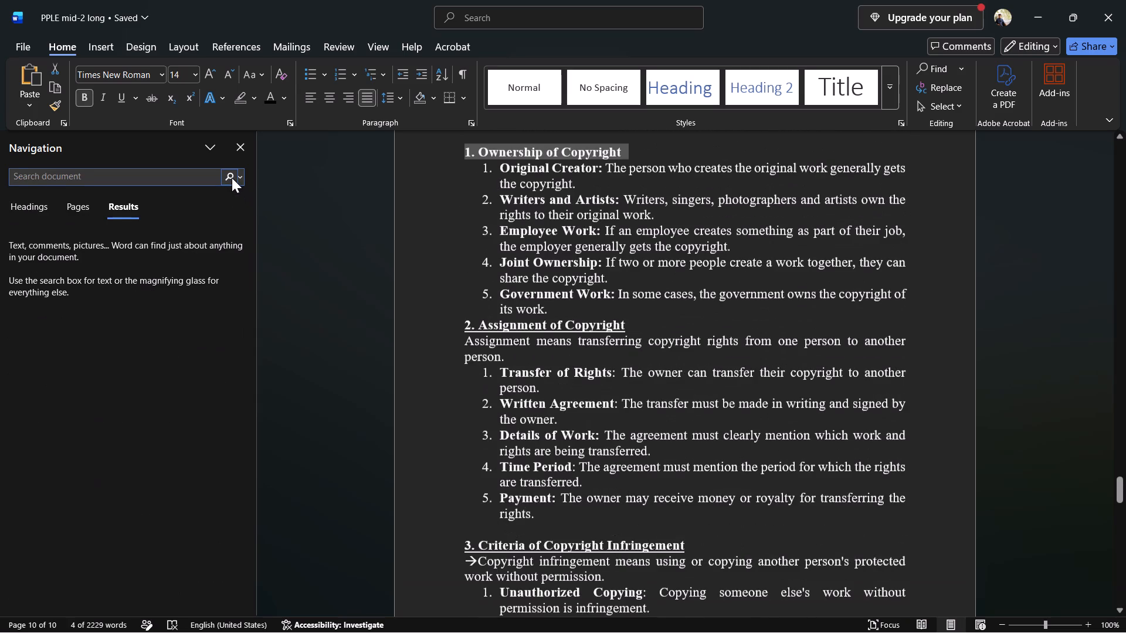
# Underline the "1. Ownership of Copyright" heading in the question 11 answer again.
pyautogui.click(422, 291)
pyautogui.scroll(1, 422, 291)
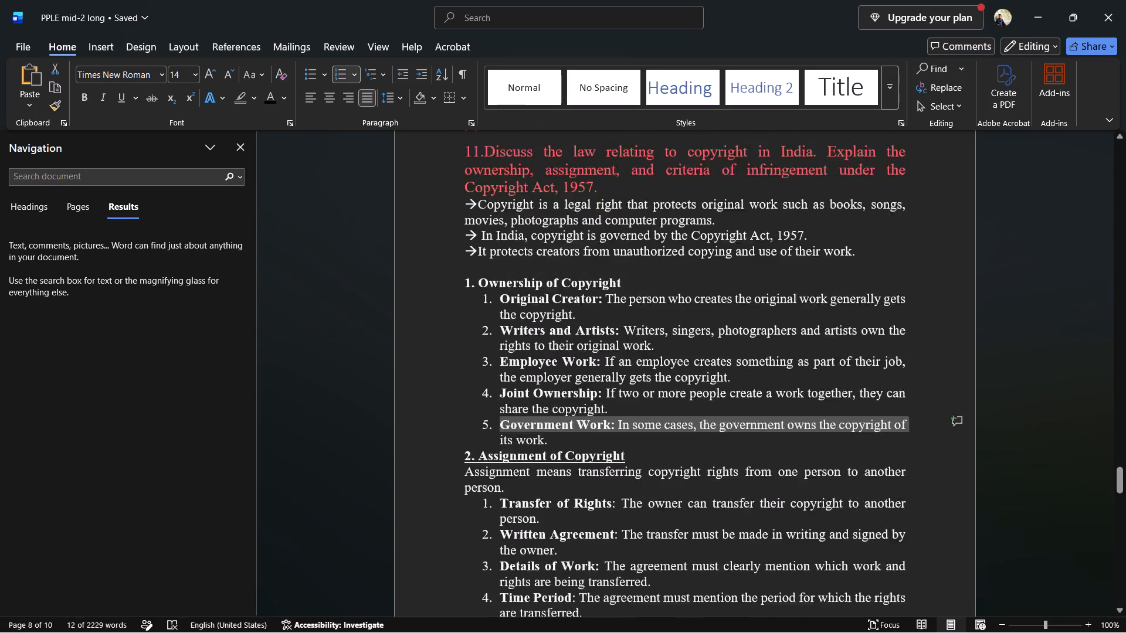
pyautogui.scroll(1, 422, 291)
pyautogui.moveTo(628, 339); pyautogui.dragTo(465, 345)
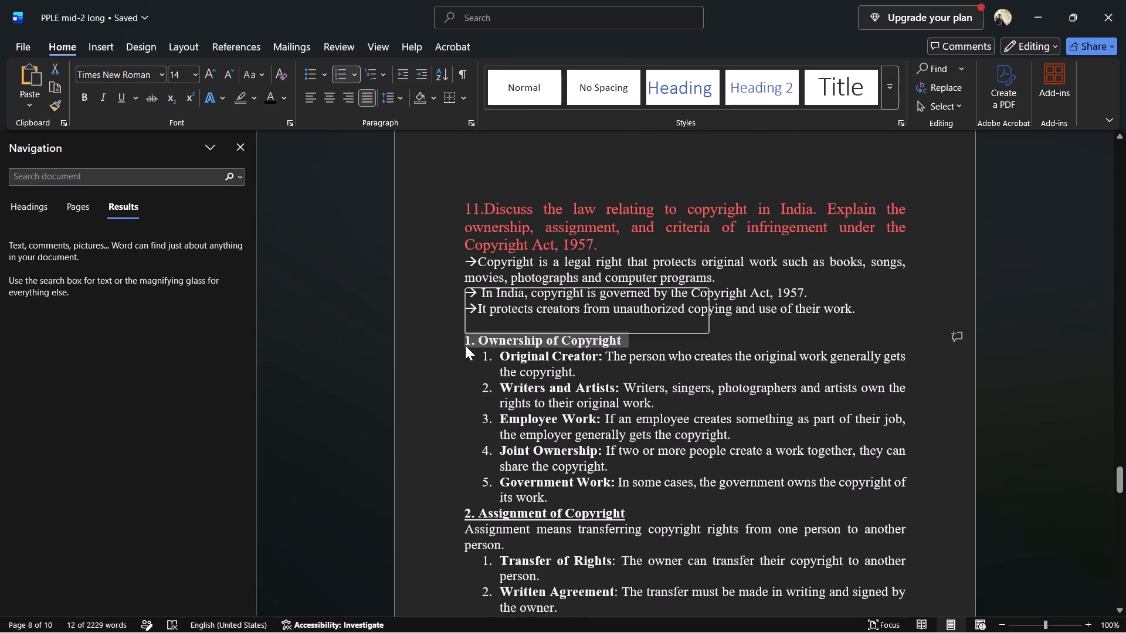
pyautogui.hotkey('ctrl', 'u')
pyautogui.click(416, 290)
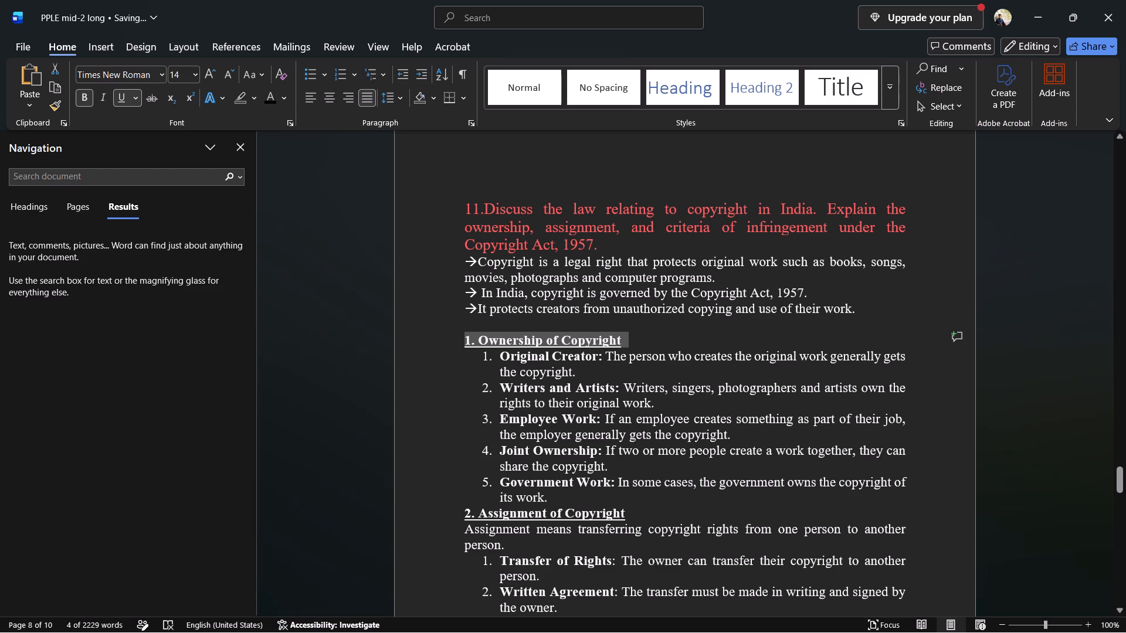
# Close the document search and look through the answers from question 5 to the question 12 conclusion.
pyautogui.scroll(18, 416, 290)
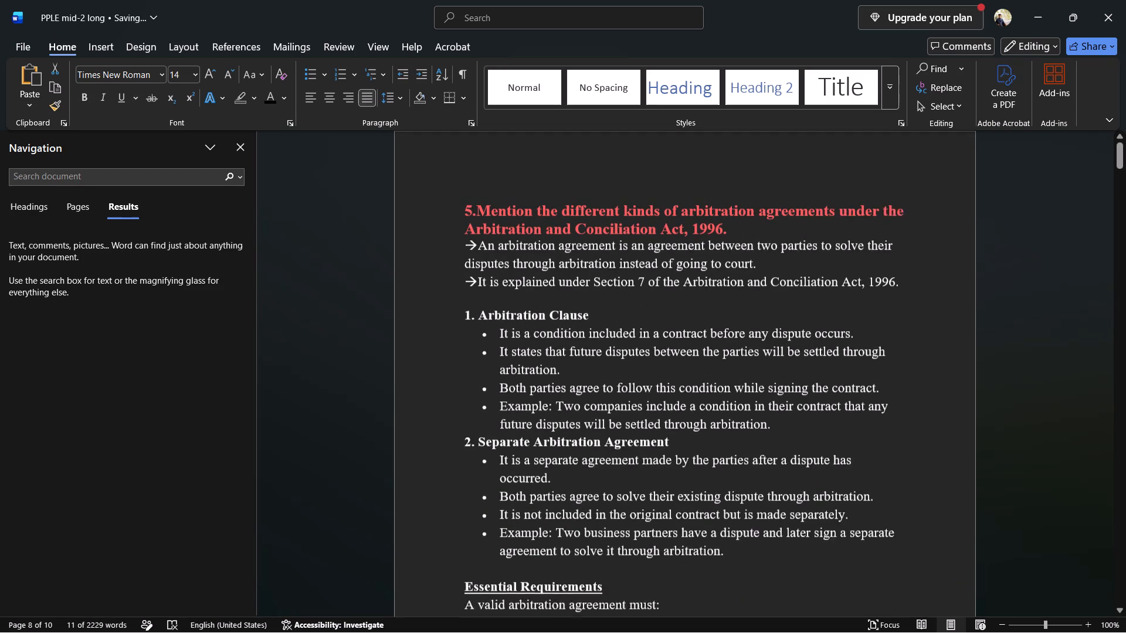
pyautogui.scroll(7, 416, 290)
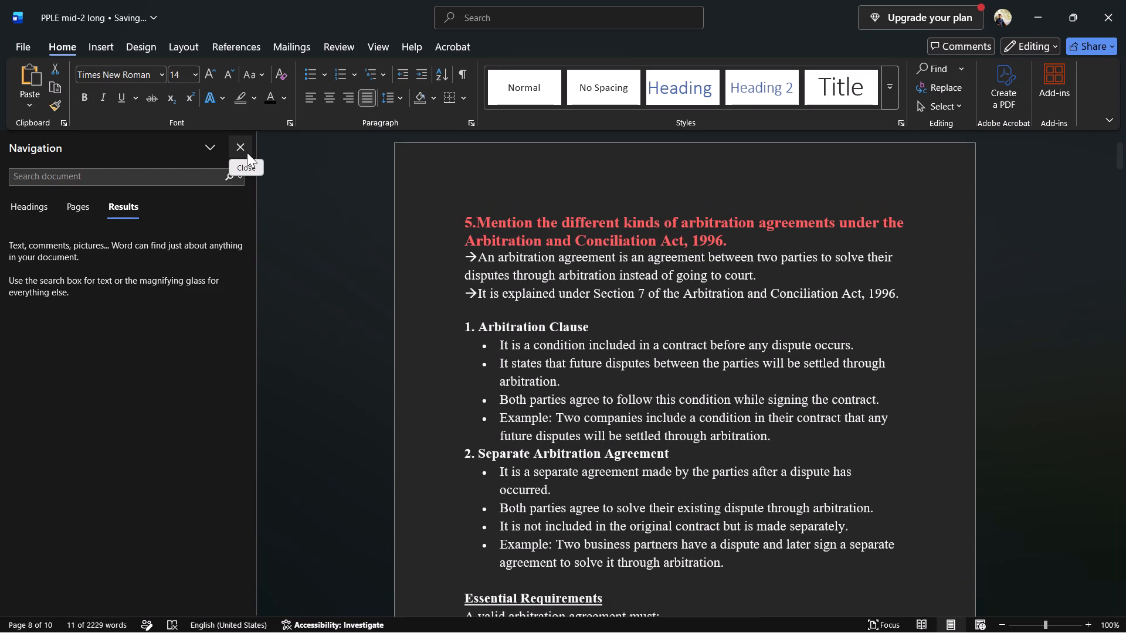
pyautogui.click(247, 152)
pyautogui.scroll(-9, 372, 318)
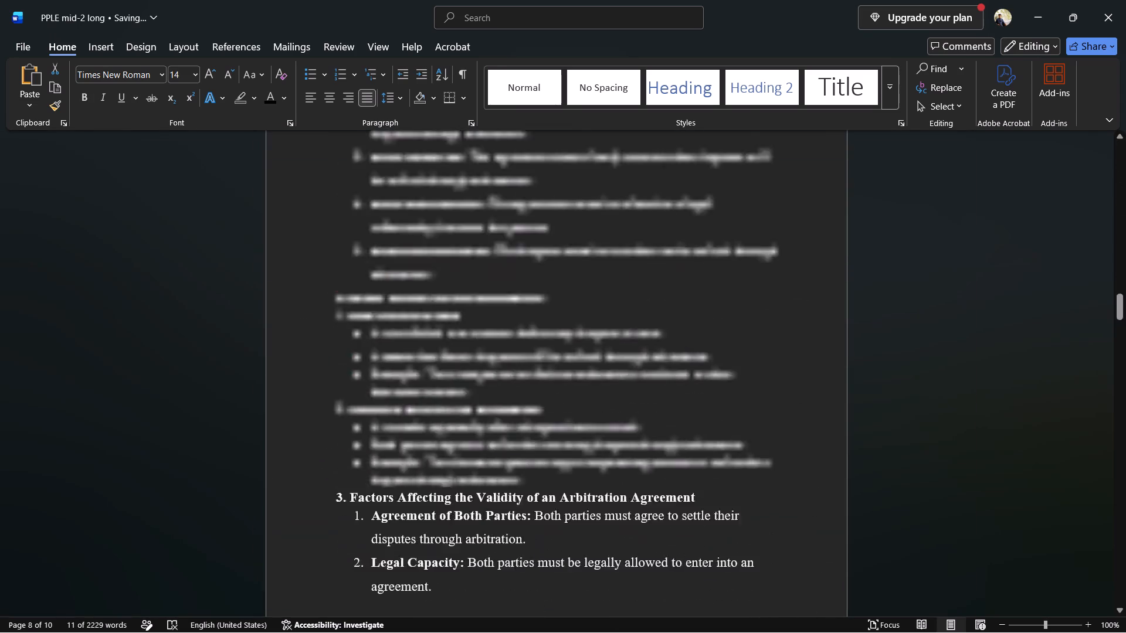
pyautogui.scroll(-16, 372, 318)
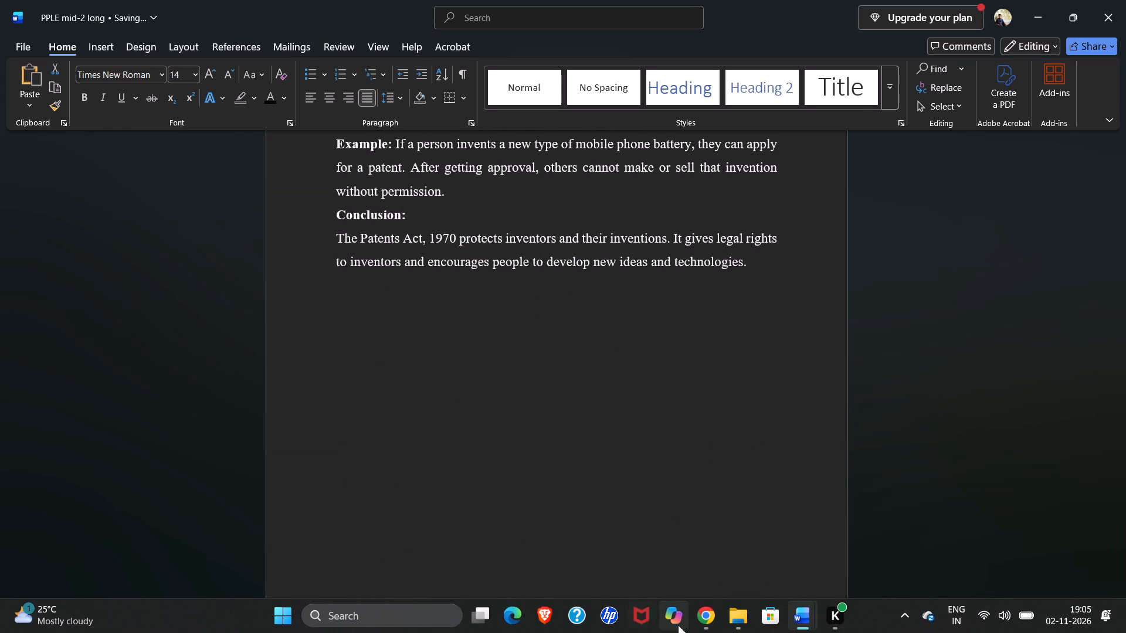
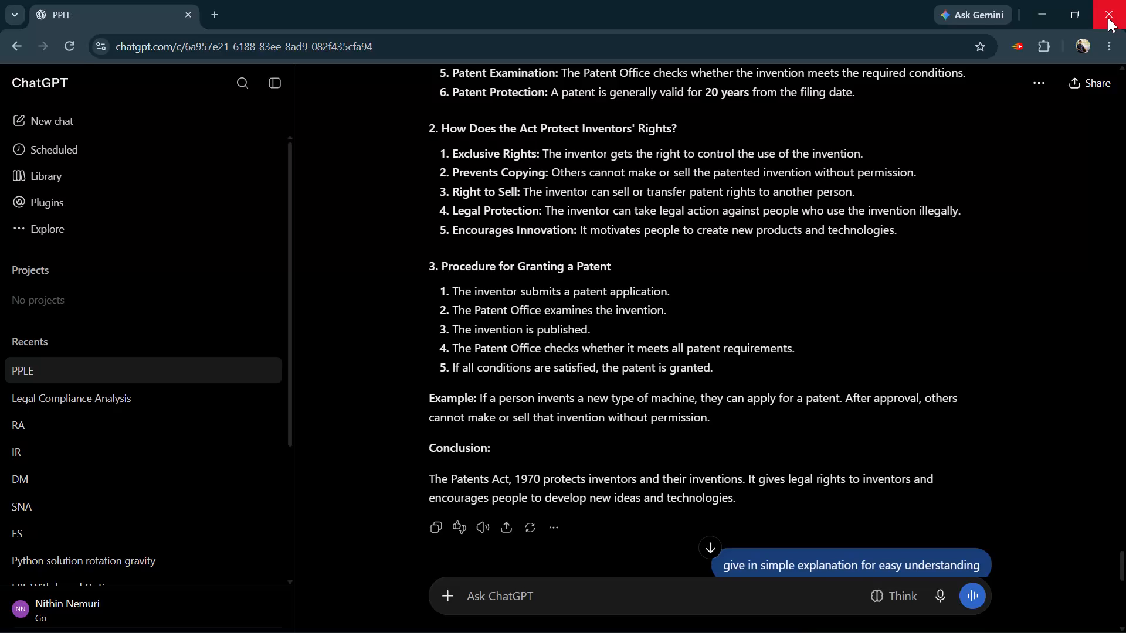
# Close the browser window with the PPLE ChatGPT conversation.
pyautogui.click(1108, 18)
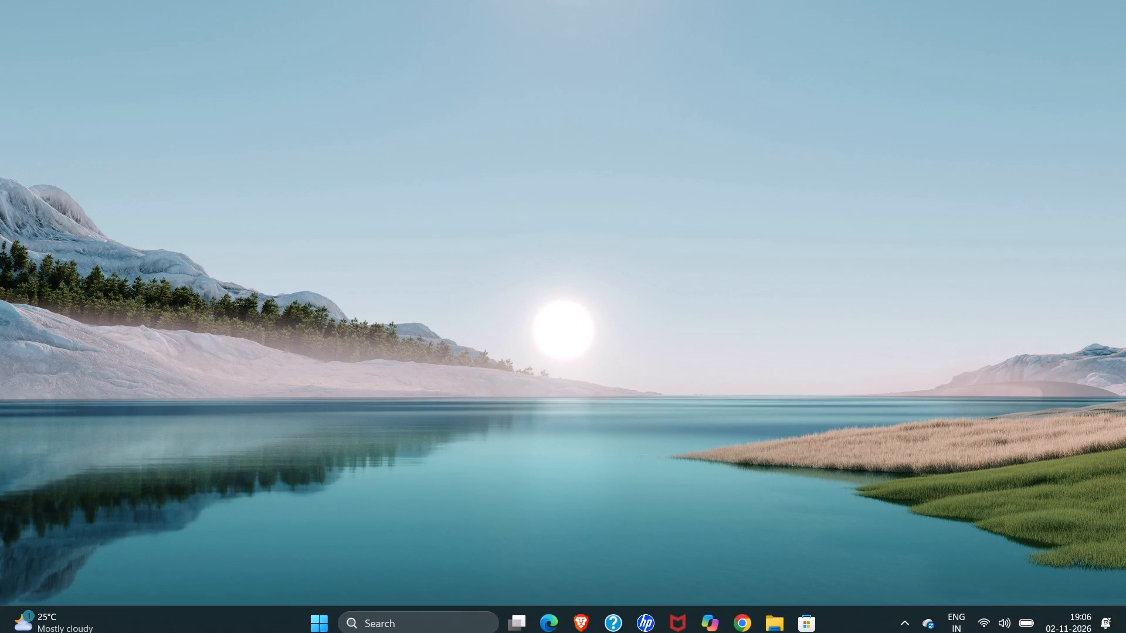
# Put the computer into Sleep mode from the Shut Down Windows dialog.
pyautogui.hotkey('alt', 'F4')
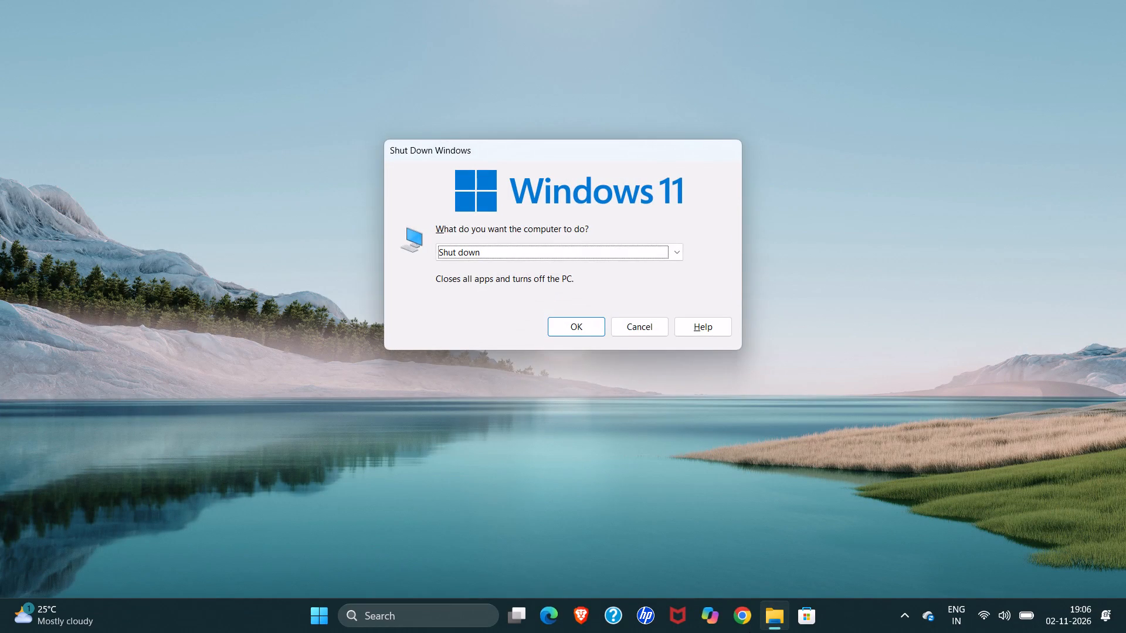
pyautogui.press('Down')
pyautogui.press('Up')
pyautogui.press('Up')
pyautogui.press('Return')
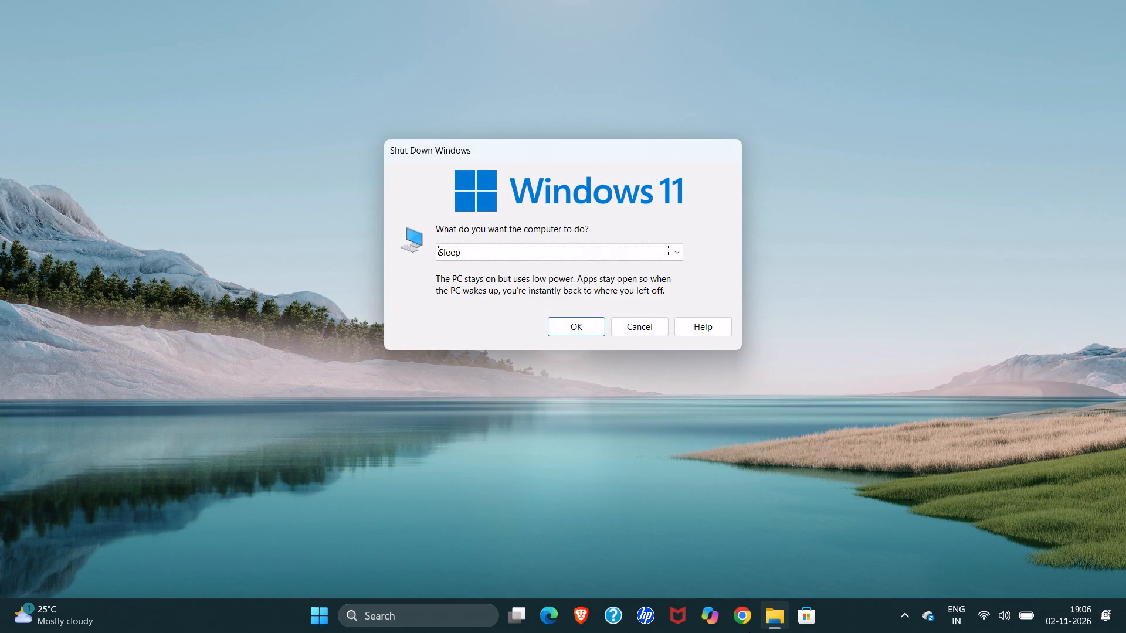